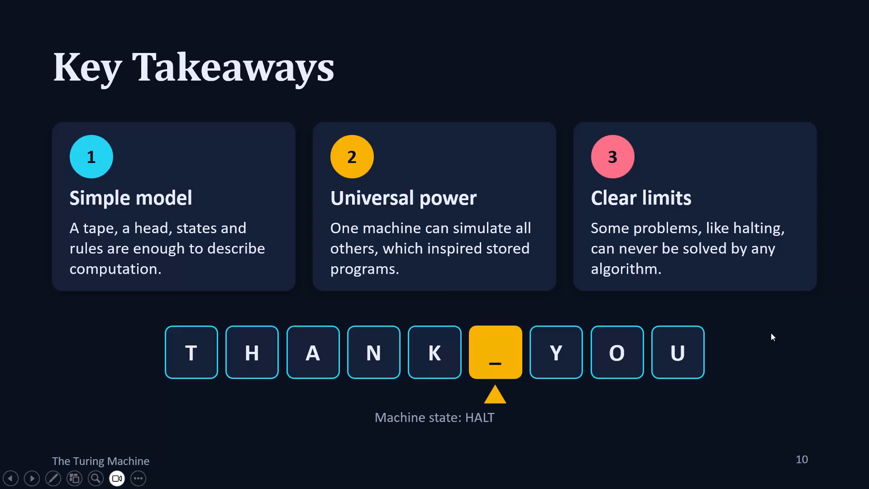
End the slide show and close both Turing machine presentations, discarding the changes to Turing_Machine_Explained.
{"action": "key", "text": "Escape"}
{"action": "left_click", "coordinate": [855, 9]}
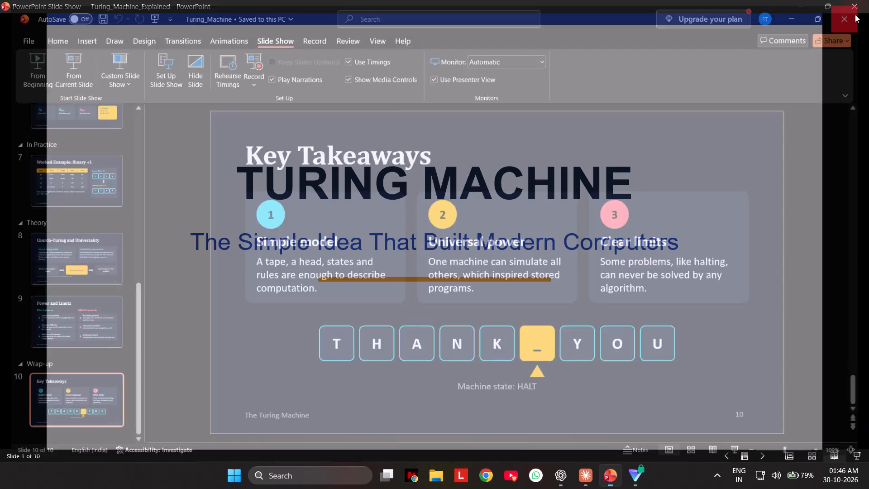
{"action": "left_click", "coordinate": [858, 0]}
{"action": "left_click", "coordinate": [478, 319]}
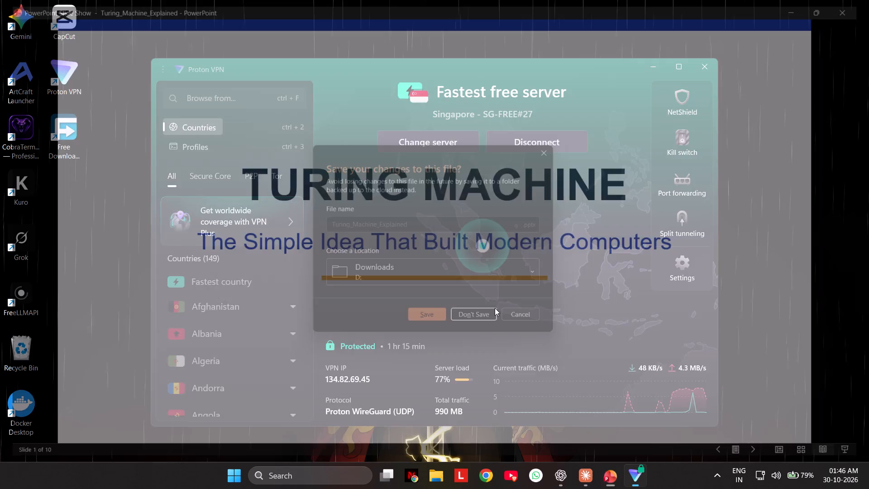
Close the Proton VPN window and access Proton VPN among the hidden background apps in the system tray.
{"action": "left_click", "coordinate": [710, 63]}
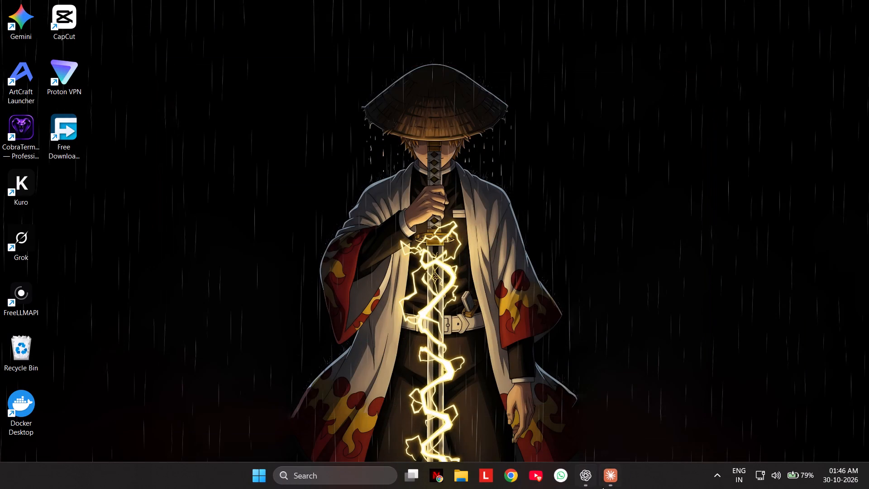
{"action": "left_click", "coordinate": [723, 484]}
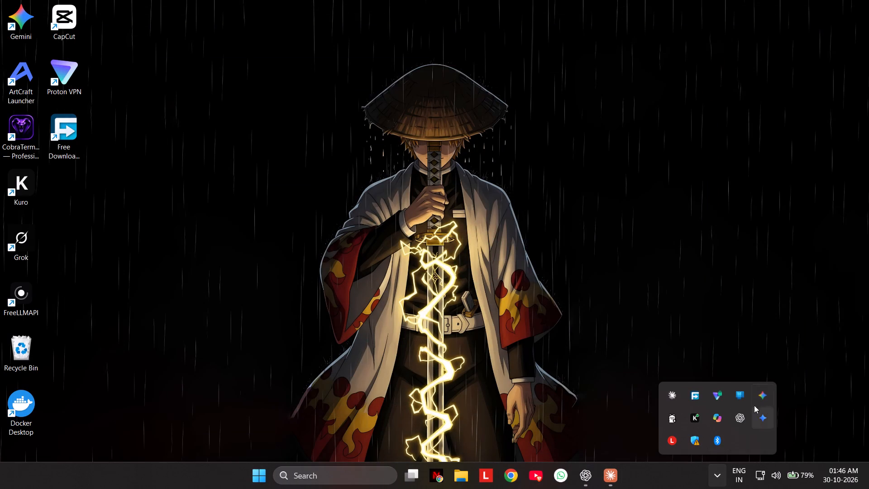
{"action": "left_click", "coordinate": [715, 400]}
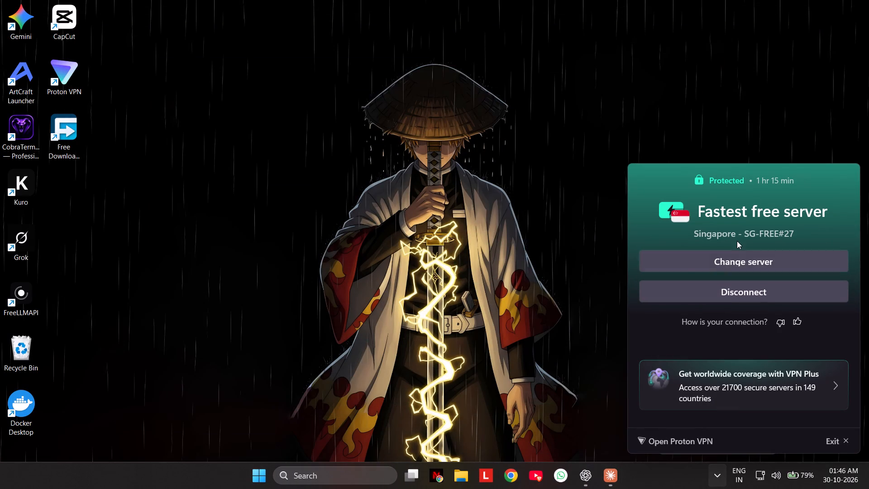
Disconnect Proton VPN from the fastest free server and dismiss its notifications.
{"action": "left_click", "coordinate": [746, 286]}
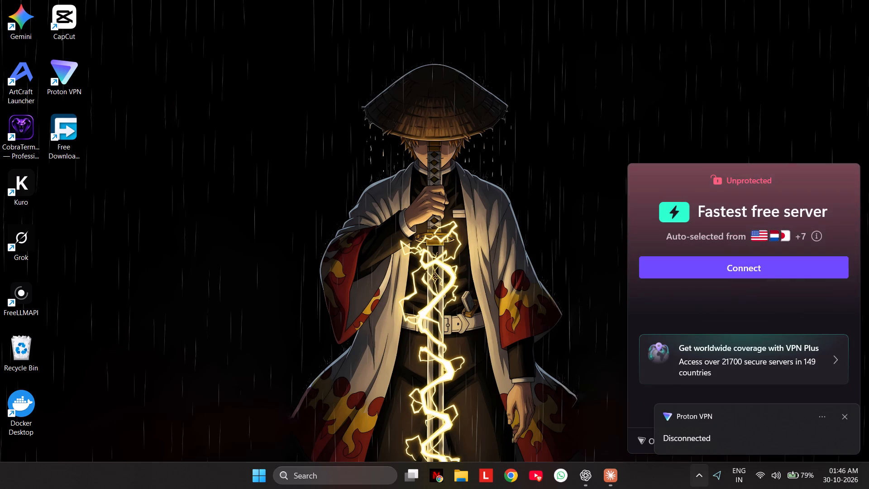
{"action": "left_click", "coordinate": [847, 417]}
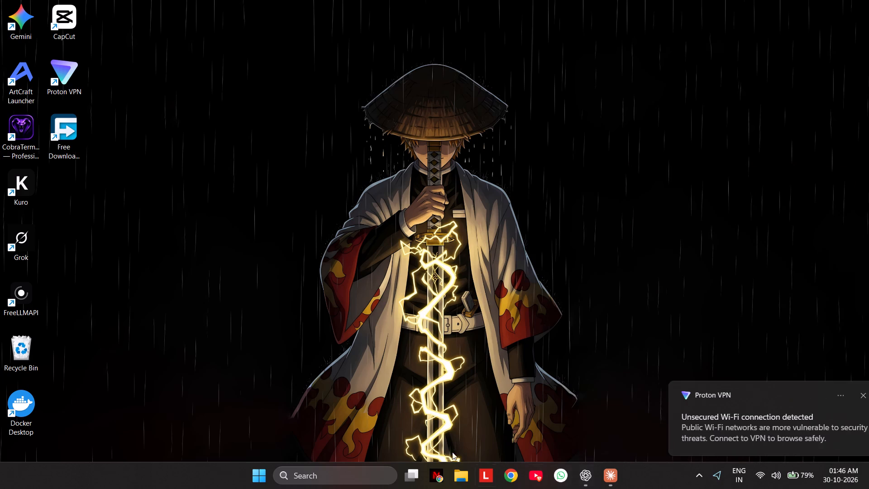
{"action": "left_click", "coordinate": [844, 400]}
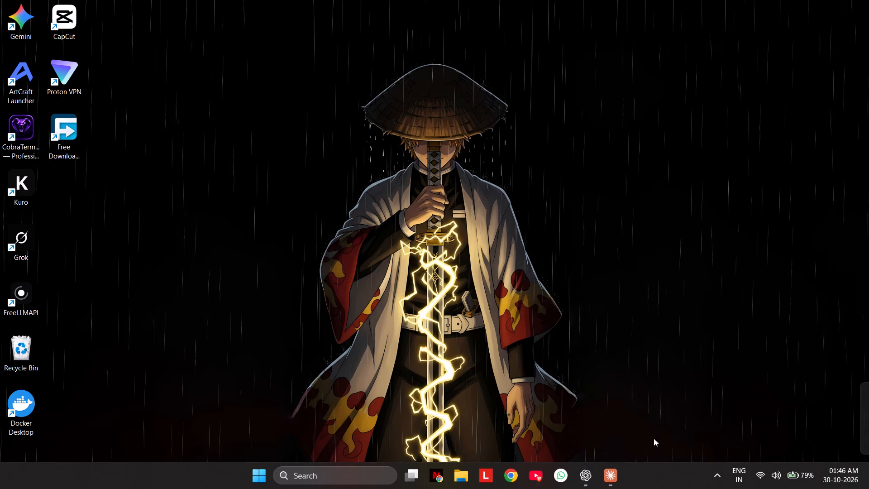
Switch to File Explorer, check the Videos folder, and browse the files in the Downloads folder.
{"action": "left_click", "coordinate": [467, 477]}
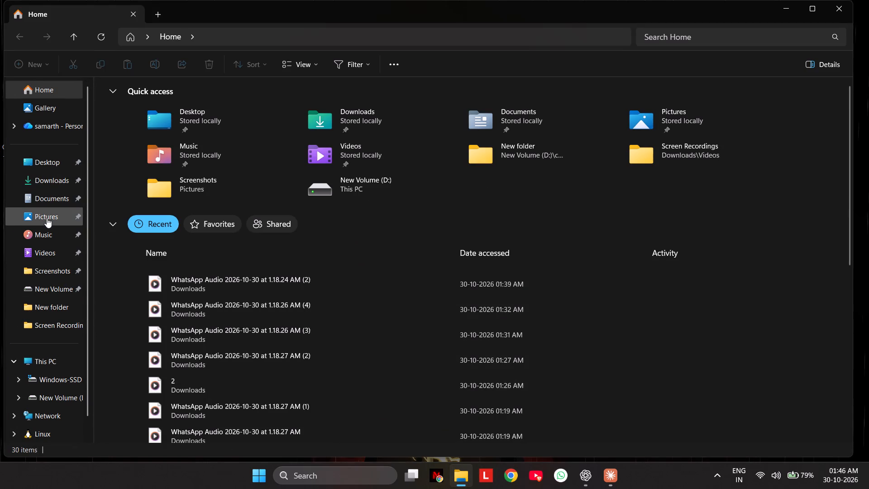
{"action": "left_click", "coordinate": [41, 248]}
{"action": "double_click", "coordinate": [145, 122]}
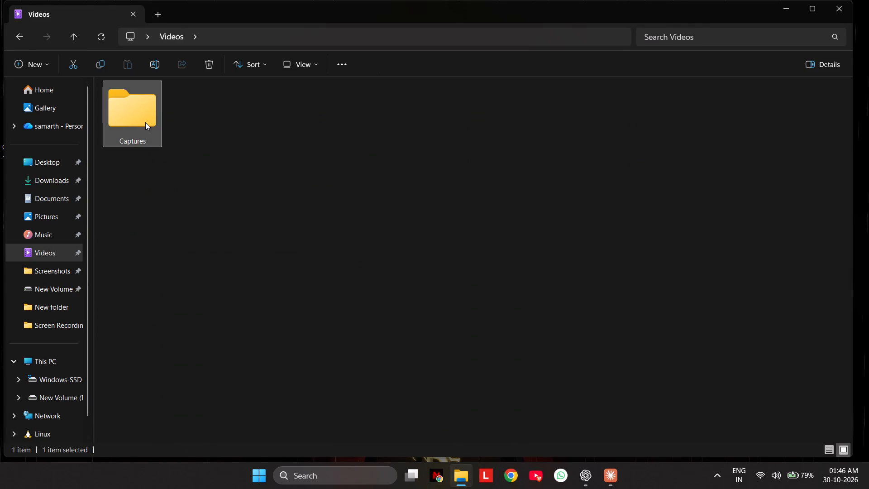
{"action": "left_click", "coordinate": [35, 189]}
{"action": "scroll", "coordinate": [181, 249], "scroll_direction": "down", "scroll_amount": 8}
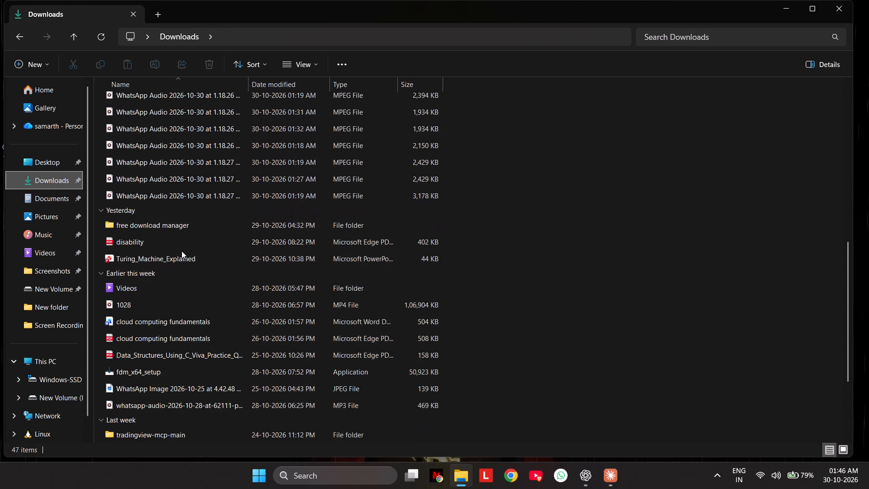
In the Downloads folder, select the two MP4 files 1030 and 1030 (1) together.
{"action": "scroll", "coordinate": [181, 251], "scroll_direction": "down", "scroll_amount": 4}
{"action": "scroll", "coordinate": [181, 251], "scroll_direction": "up", "scroll_amount": 1}
{"action": "scroll", "coordinate": [181, 251], "scroll_direction": "down", "scroll_amount": 6}
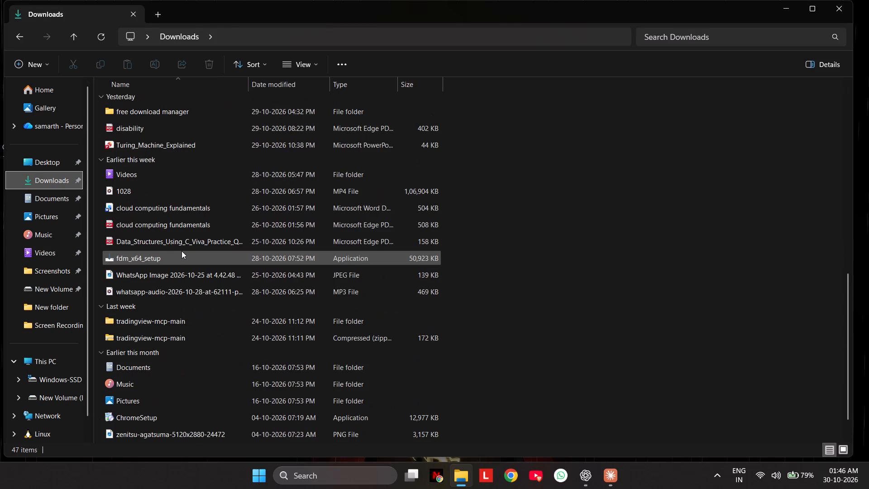
{"action": "scroll", "coordinate": [181, 251], "scroll_direction": "down", "scroll_amount": 1}
{"action": "scroll", "coordinate": [181, 251], "scroll_direction": "up", "scroll_amount": 7}
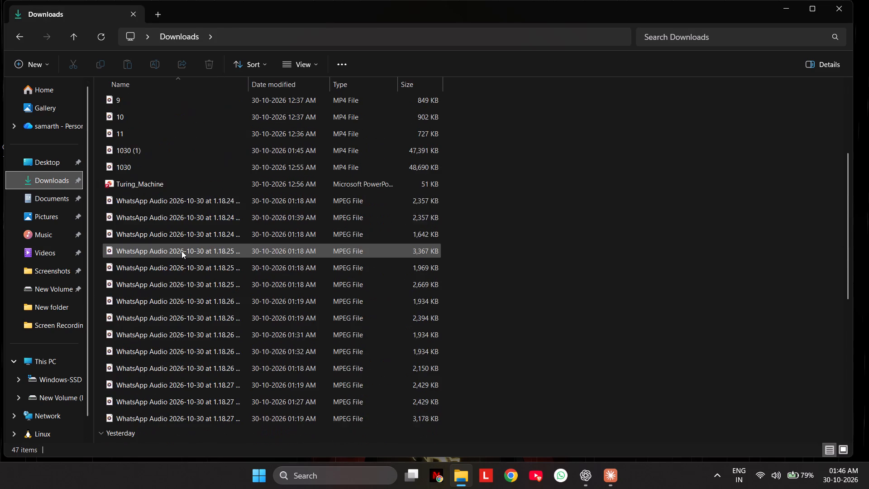
{"action": "scroll", "coordinate": [181, 251], "scroll_direction": "up", "scroll_amount": 5}
{"action": "scroll", "coordinate": [181, 251], "scroll_direction": "down", "scroll_amount": 1}
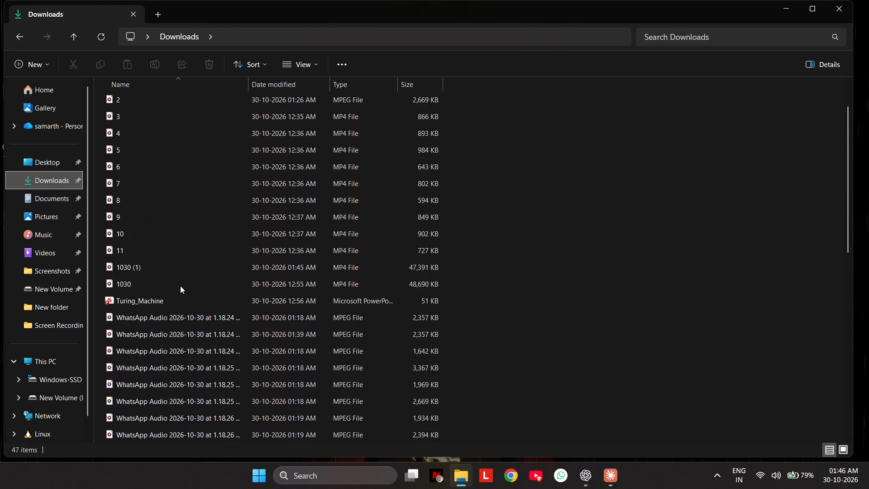
{"action": "left_click", "coordinate": [180, 285], "text": "ctrl"}
{"action": "left_click", "coordinate": [178, 268], "text": "ctrl"}
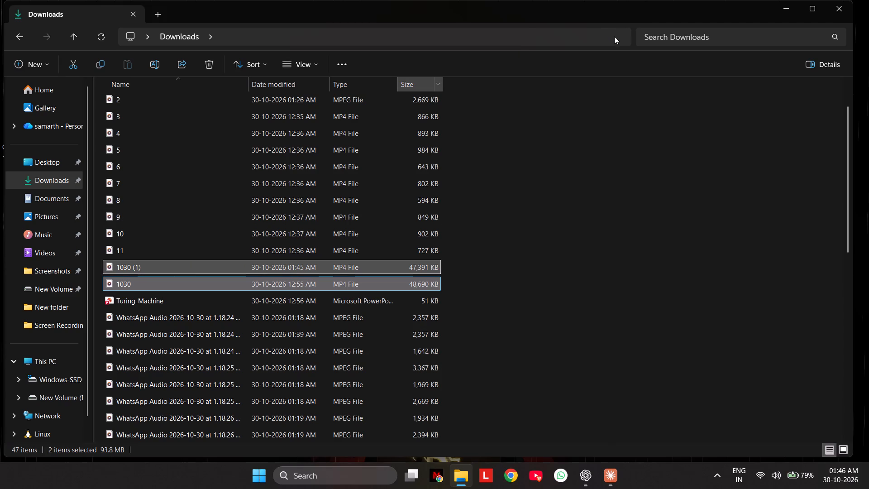
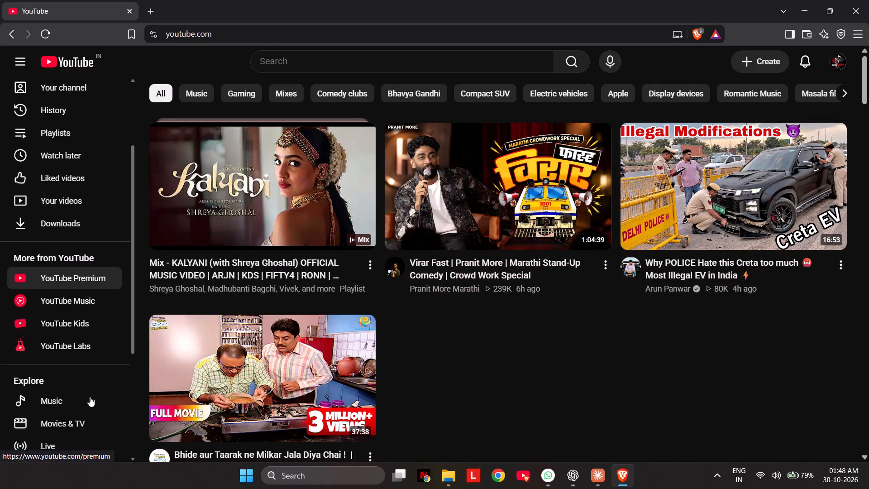
Go to the Song giver channel page on YouTube from the signed-in account.
{"action": "scroll", "coordinate": [90, 397], "scroll_direction": "down", "scroll_amount": 3}
{"action": "scroll", "coordinate": [94, 390], "scroll_direction": "up", "scroll_amount": 5}
{"action": "left_click", "coordinate": [839, 58]}
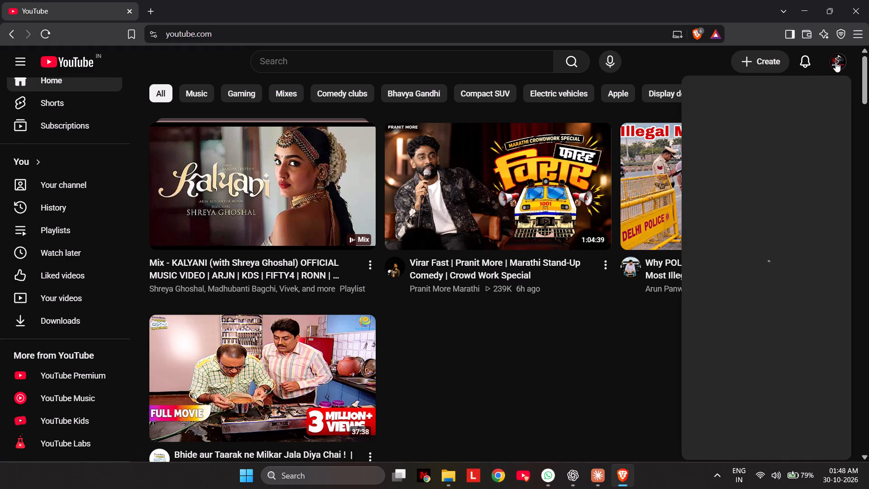
{"action": "left_click", "coordinate": [726, 97]}
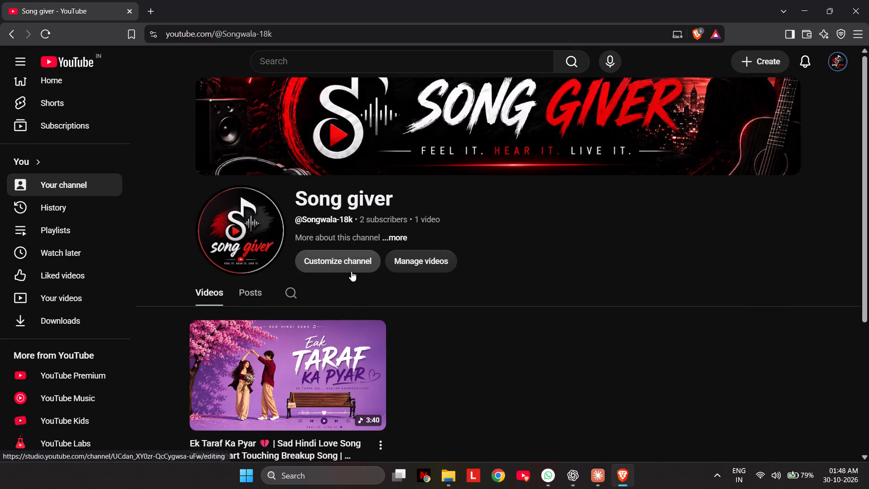
Start a new video upload for the Song giver channel in YouTube Studio.
{"action": "scroll", "coordinate": [349, 272], "scroll_direction": "down", "scroll_amount": 3}
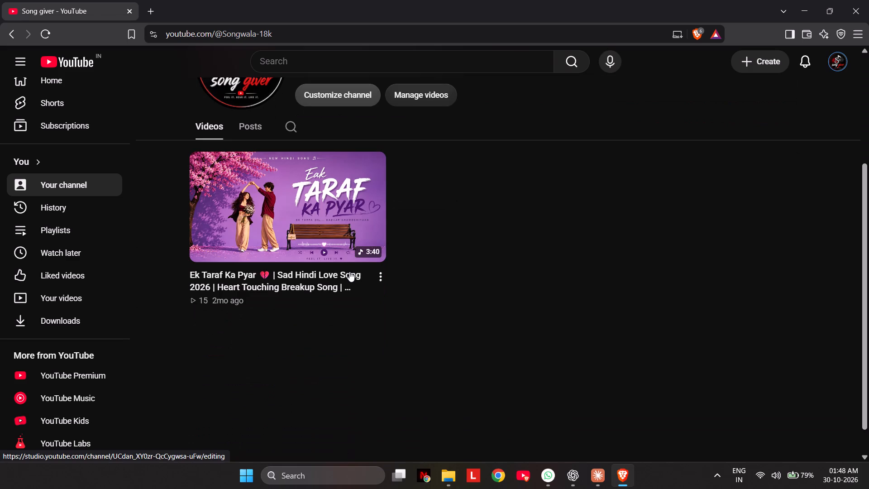
{"action": "scroll", "coordinate": [349, 272], "scroll_direction": "up", "scroll_amount": 1}
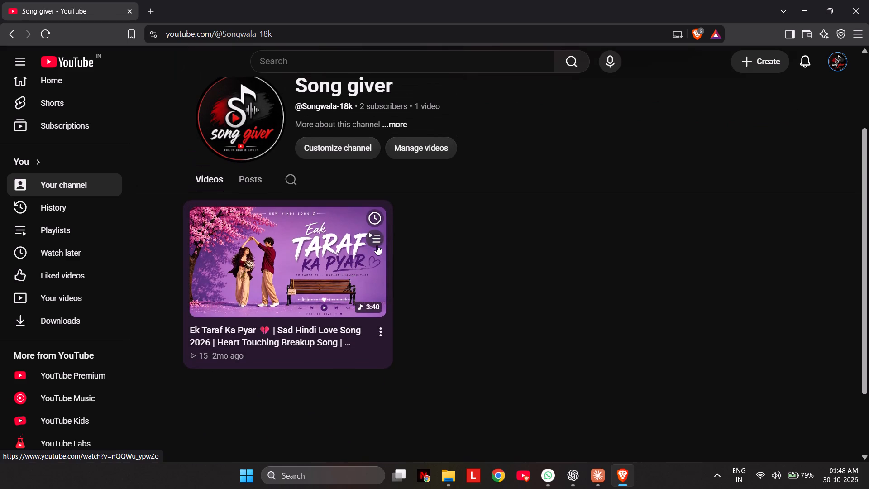
{"action": "scroll", "coordinate": [377, 244], "scroll_direction": "up", "scroll_amount": 1}
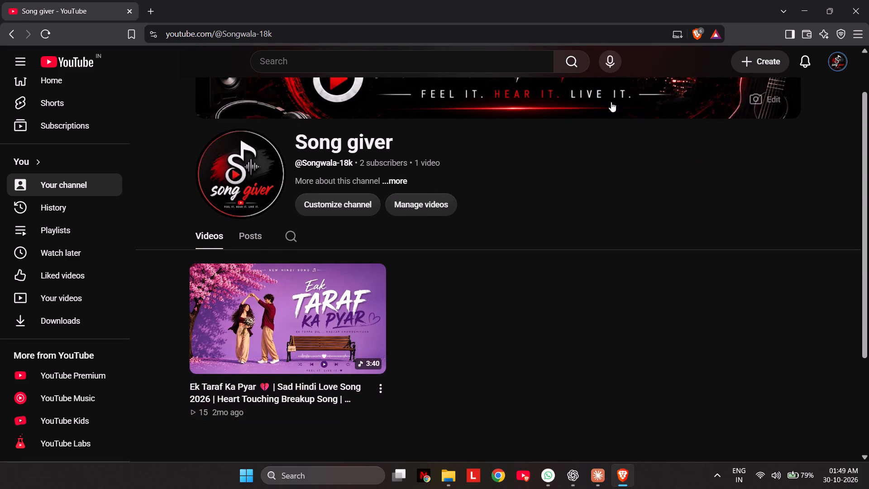
{"action": "left_click", "coordinate": [767, 64]}
{"action": "left_click", "coordinate": [770, 97]}
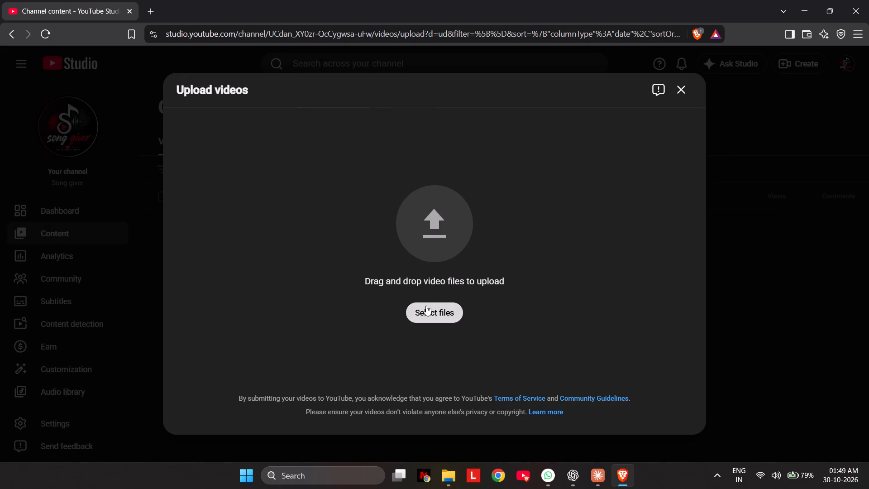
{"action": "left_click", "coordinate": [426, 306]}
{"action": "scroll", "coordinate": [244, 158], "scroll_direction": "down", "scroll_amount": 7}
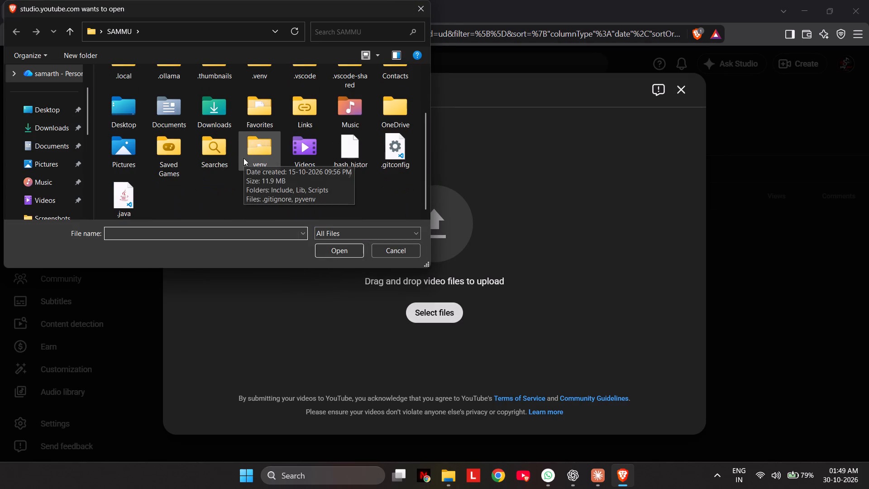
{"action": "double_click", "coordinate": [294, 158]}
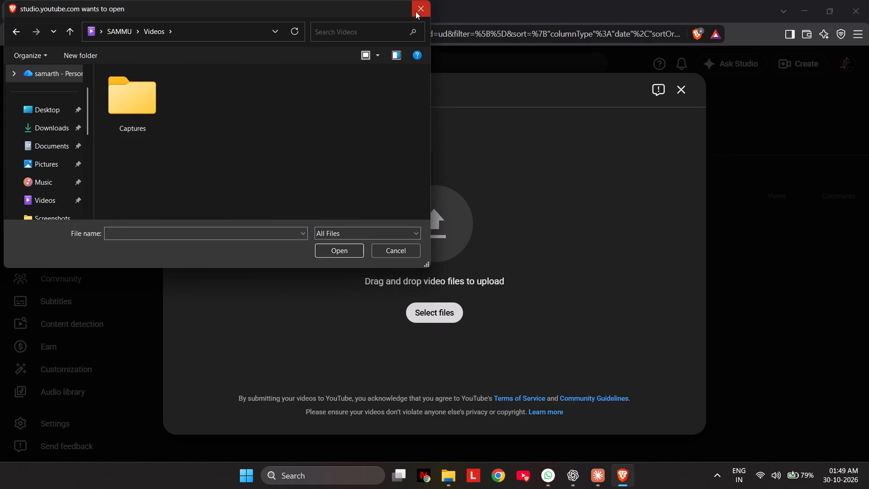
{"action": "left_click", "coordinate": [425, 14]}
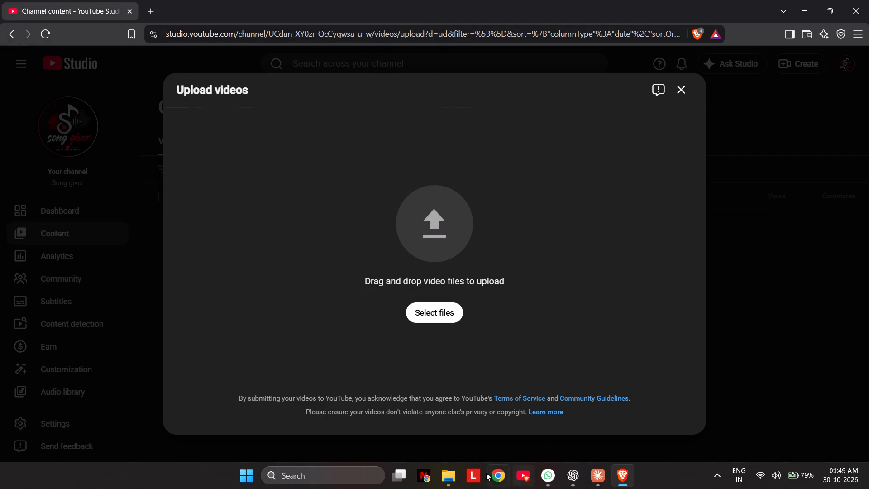
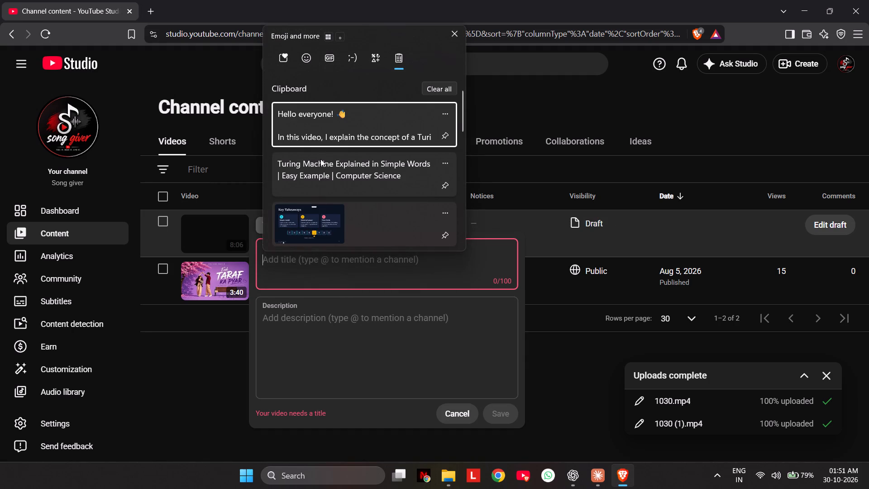
{"action": "left_click", "coordinate": [319, 171]}
{"action": "key", "text": "ctrl+v"}
{"action": "left_click", "coordinate": [340, 334]}
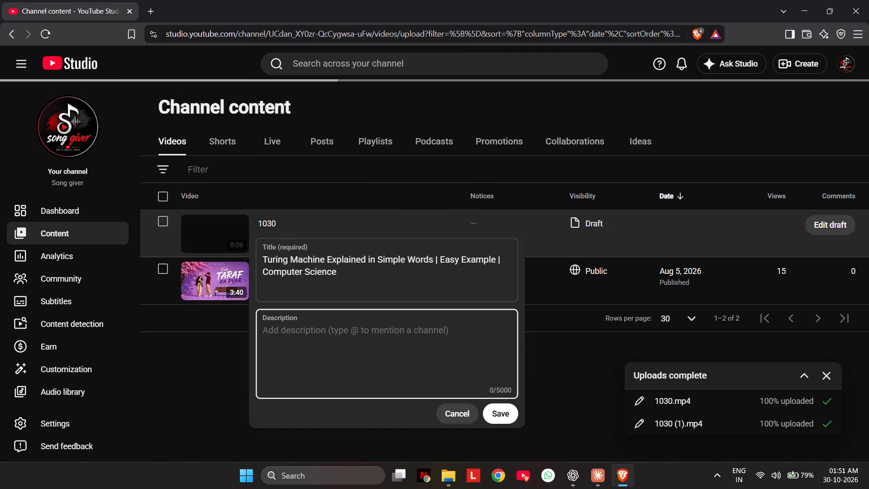
{"action": "key", "text": "super+v"}
{"action": "left_click", "coordinate": [332, 211]}
{"action": "key", "text": "ctrl+v"}
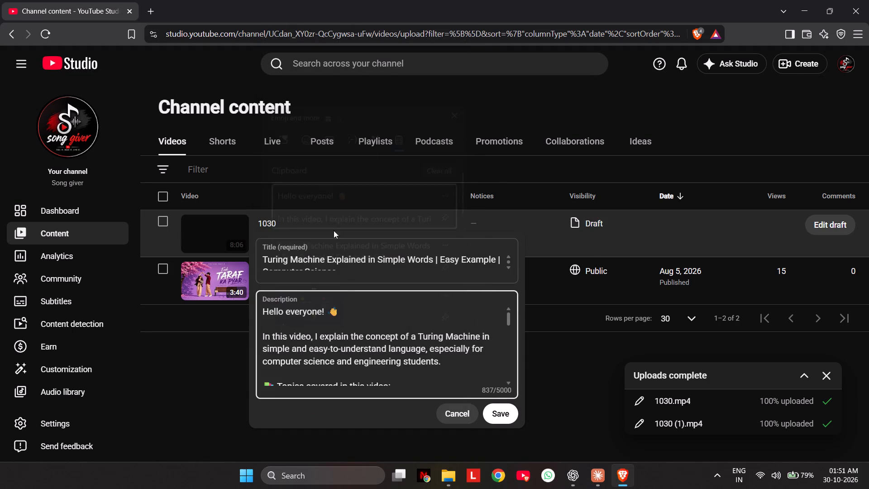
{"action": "scroll", "coordinate": [372, 346], "scroll_direction": "down", "scroll_amount": 11}
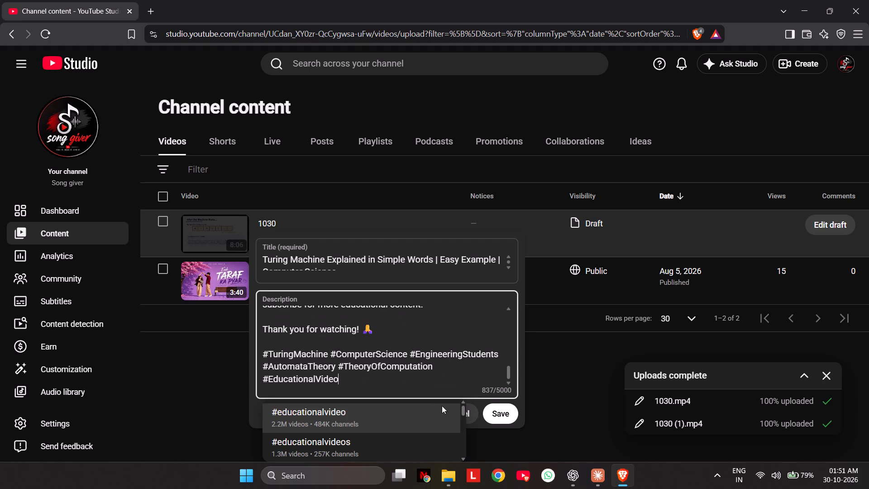
{"action": "left_click", "coordinate": [508, 409]}
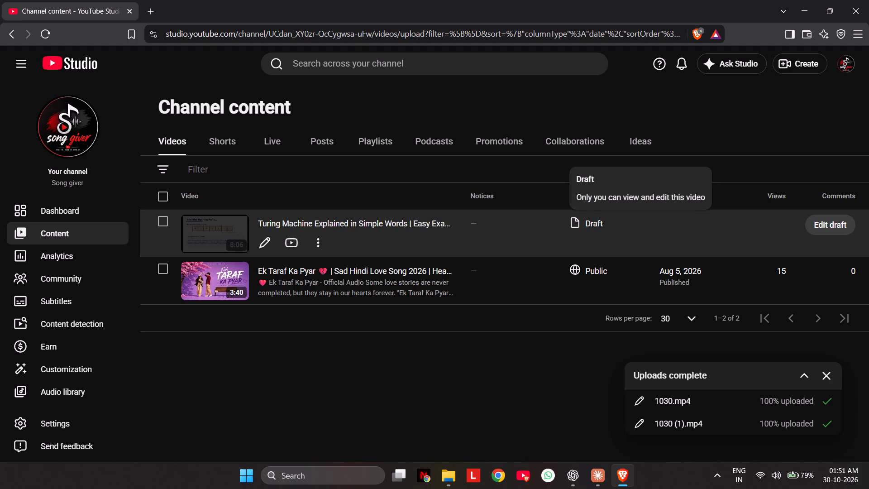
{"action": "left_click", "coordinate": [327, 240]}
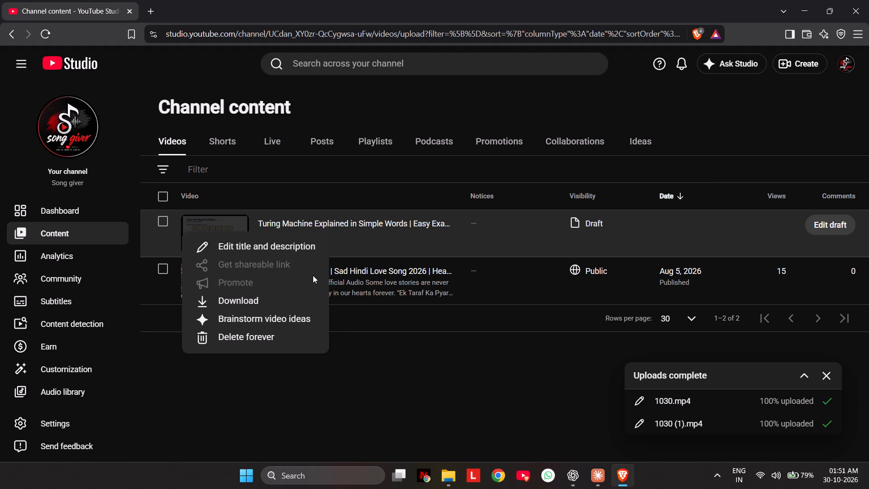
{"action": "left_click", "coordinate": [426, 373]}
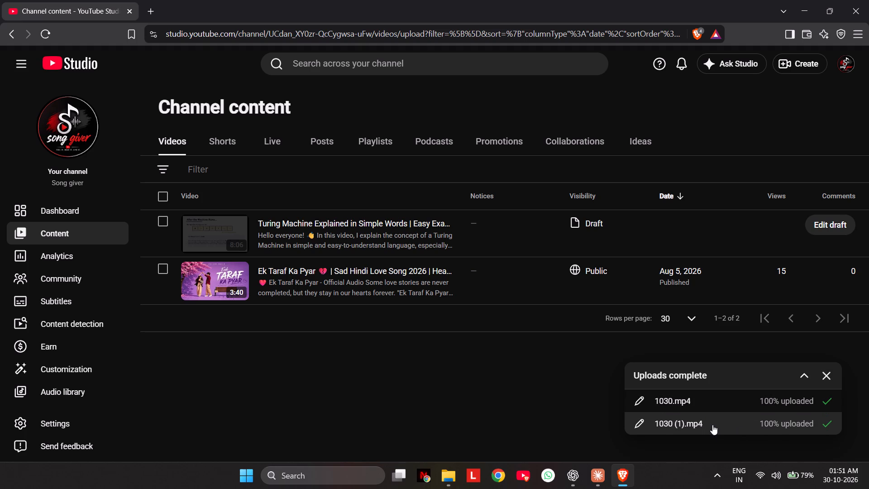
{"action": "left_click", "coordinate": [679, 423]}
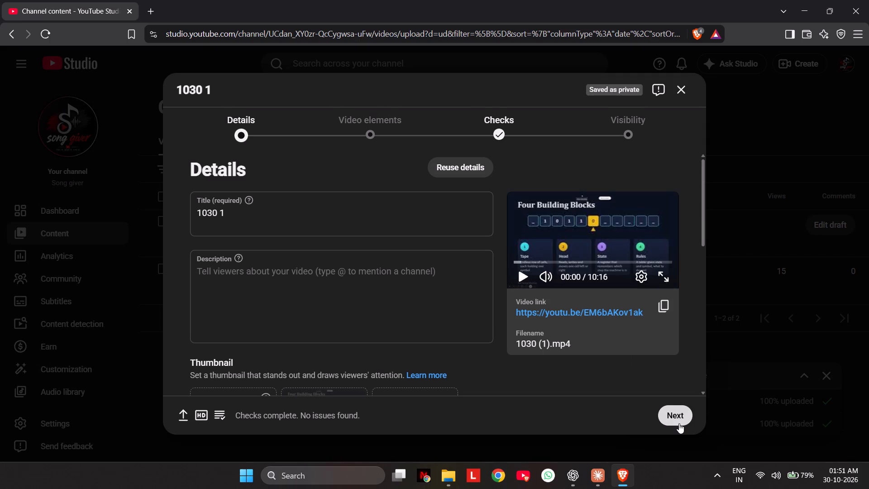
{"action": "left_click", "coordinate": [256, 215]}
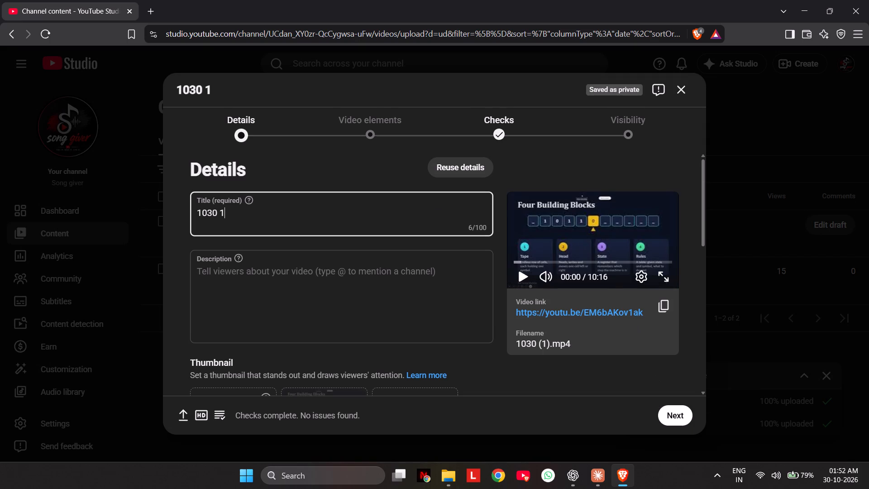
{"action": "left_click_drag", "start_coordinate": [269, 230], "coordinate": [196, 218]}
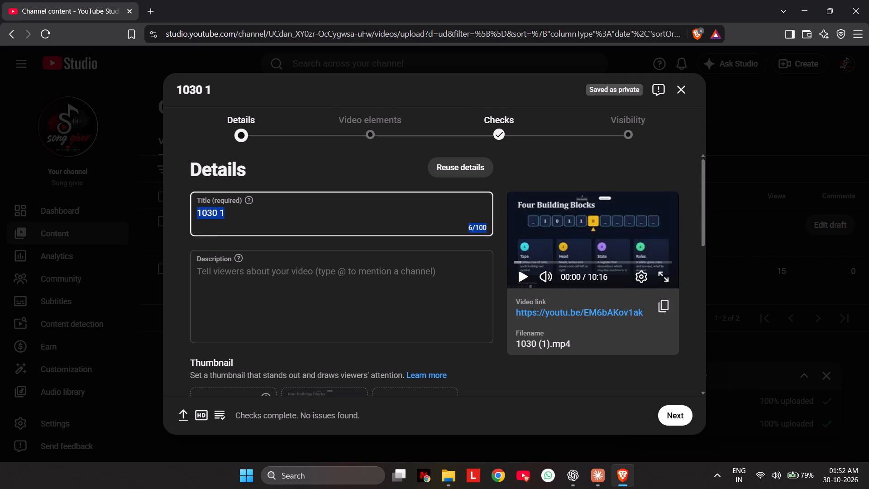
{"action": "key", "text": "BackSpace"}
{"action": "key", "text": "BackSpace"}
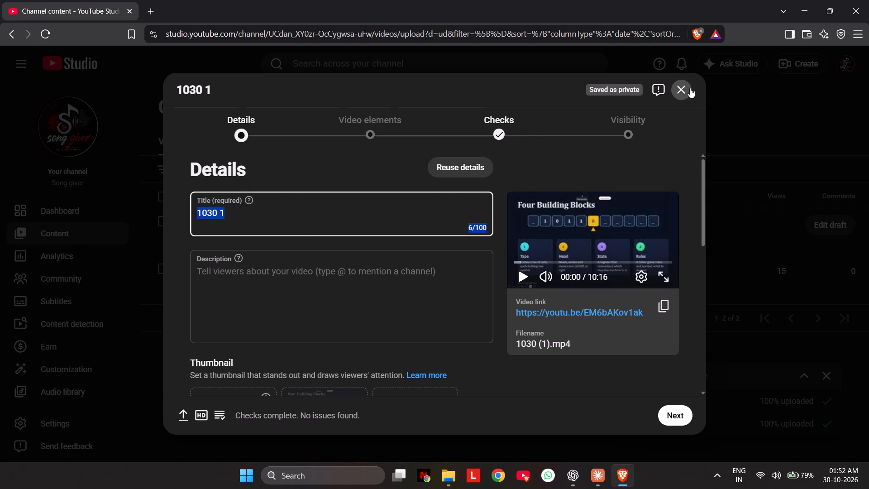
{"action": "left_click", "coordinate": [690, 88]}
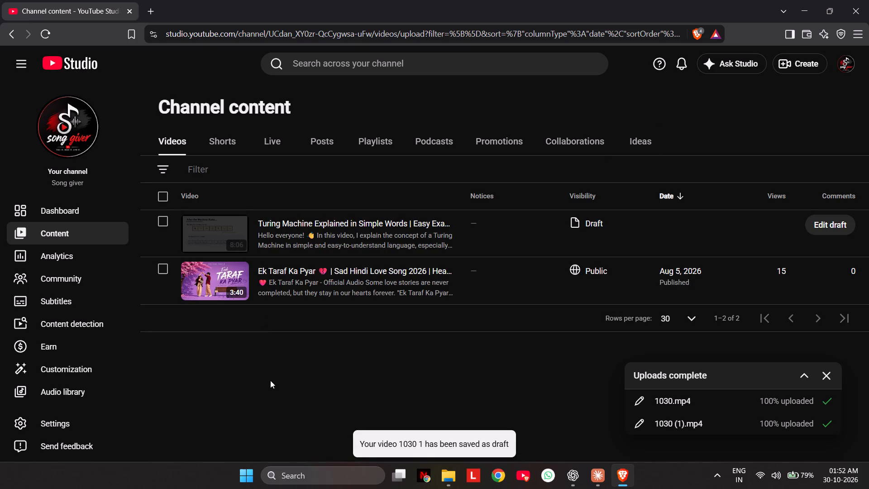
Dismiss the summary of completed uploads on the Channel content page.
{"action": "left_click", "coordinate": [828, 370]}
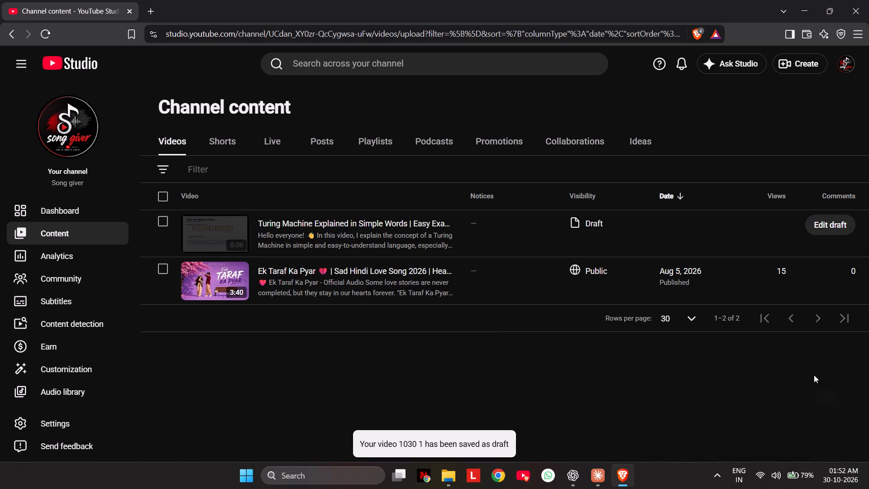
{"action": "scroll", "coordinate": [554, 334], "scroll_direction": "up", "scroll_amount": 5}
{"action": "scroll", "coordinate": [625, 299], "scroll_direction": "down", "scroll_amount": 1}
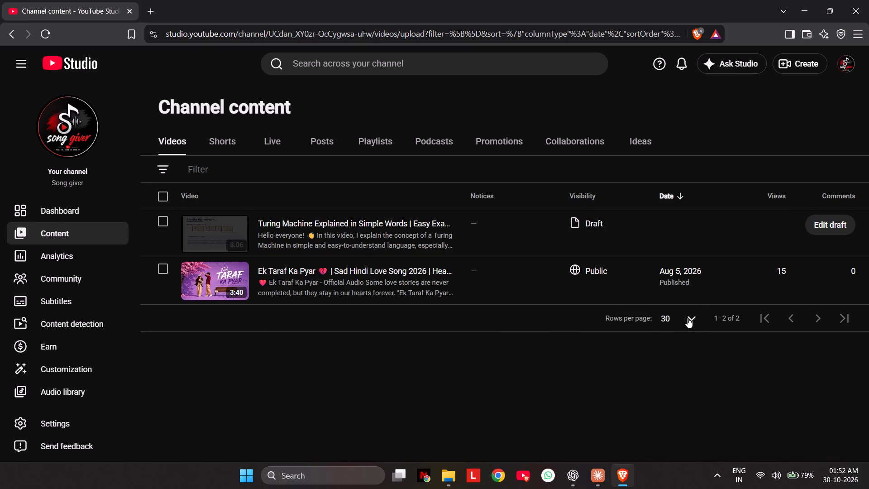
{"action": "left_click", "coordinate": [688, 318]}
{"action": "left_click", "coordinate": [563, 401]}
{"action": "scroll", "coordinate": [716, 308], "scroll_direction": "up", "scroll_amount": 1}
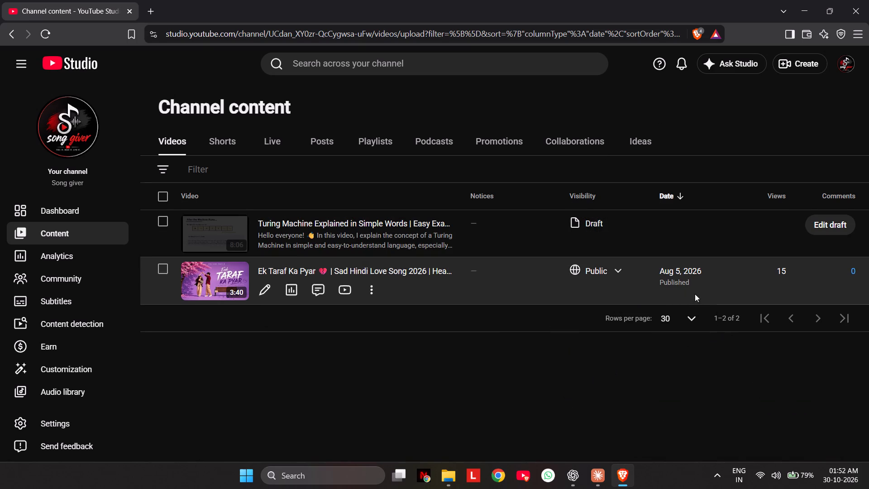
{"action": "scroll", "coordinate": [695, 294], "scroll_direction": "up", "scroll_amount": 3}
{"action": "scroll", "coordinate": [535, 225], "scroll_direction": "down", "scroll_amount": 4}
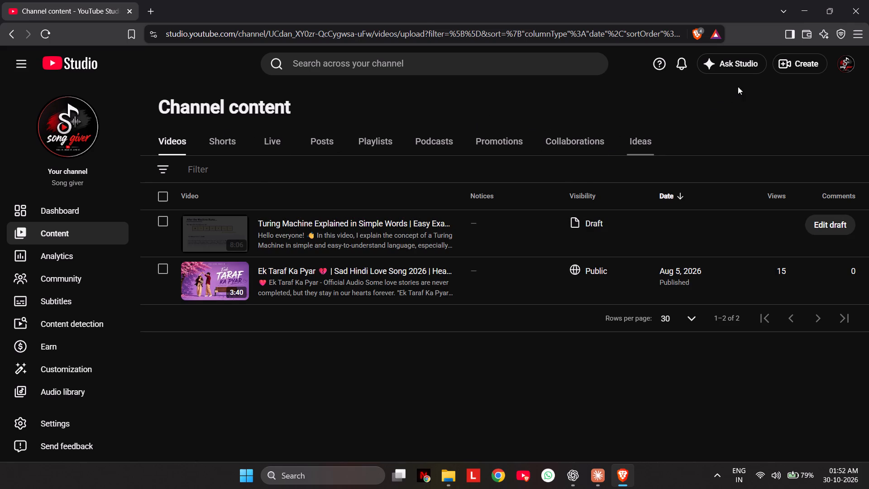
Start a new video upload in YouTube Studio with the 1030 (1) MP4 file from the Downloads folder.
{"action": "left_click", "coordinate": [782, 63]}
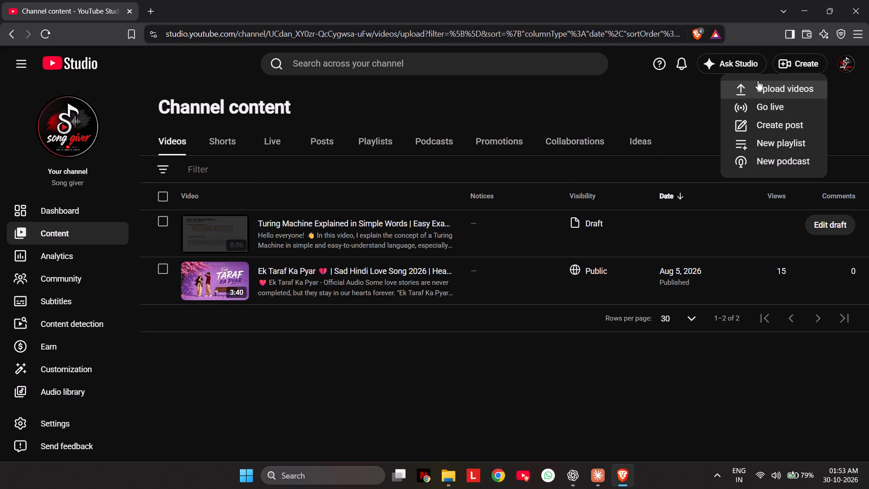
{"action": "left_click", "coordinate": [758, 81]}
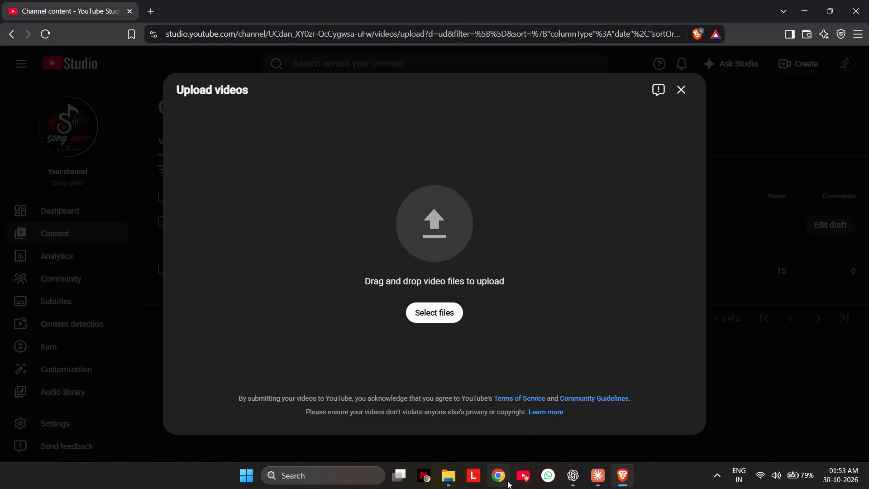
{"action": "left_click", "coordinate": [452, 477]}
{"action": "left_click", "coordinate": [206, 258]}
{"action": "left_click_drag", "start_coordinate": [203, 252], "coordinate": [377, 336]}
{"action": "left_click", "coordinate": [558, 273]}
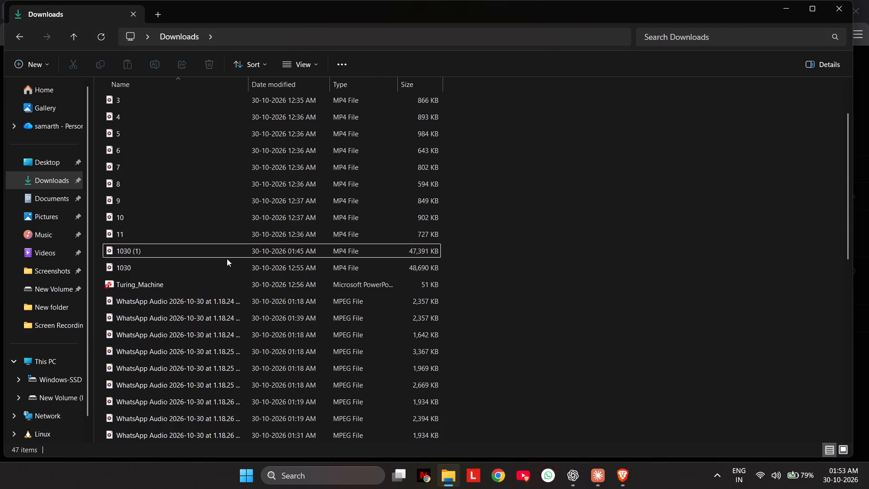
{"action": "left_click_drag", "start_coordinate": [215, 252], "coordinate": [483, 330]}
{"action": "left_click", "coordinate": [590, 289]}
{"action": "left_click", "coordinate": [607, 286]}
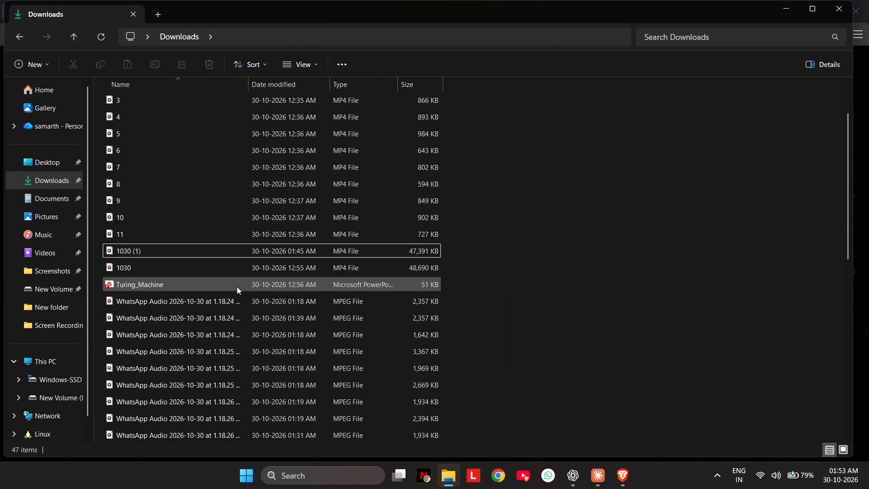
{"action": "left_click_drag", "start_coordinate": [108, 249], "coordinate": [403, 353]}
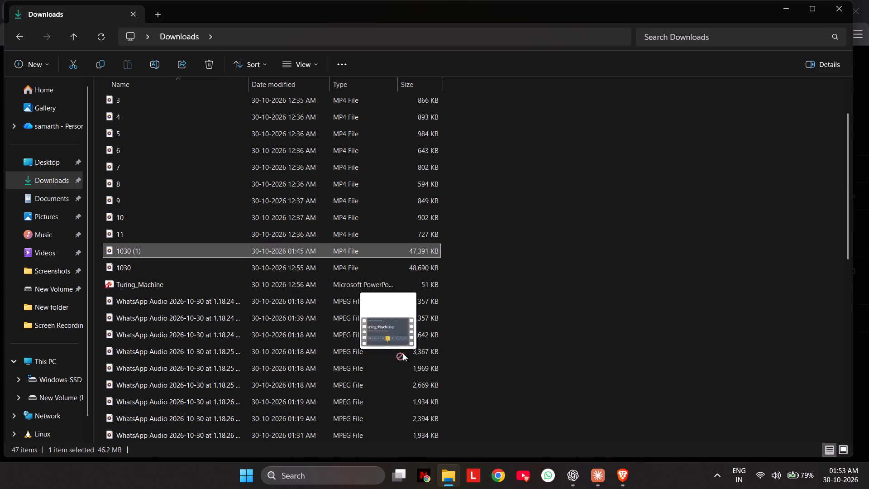
{"action": "left_click_drag", "start_coordinate": [403, 353], "coordinate": [421, 283]}
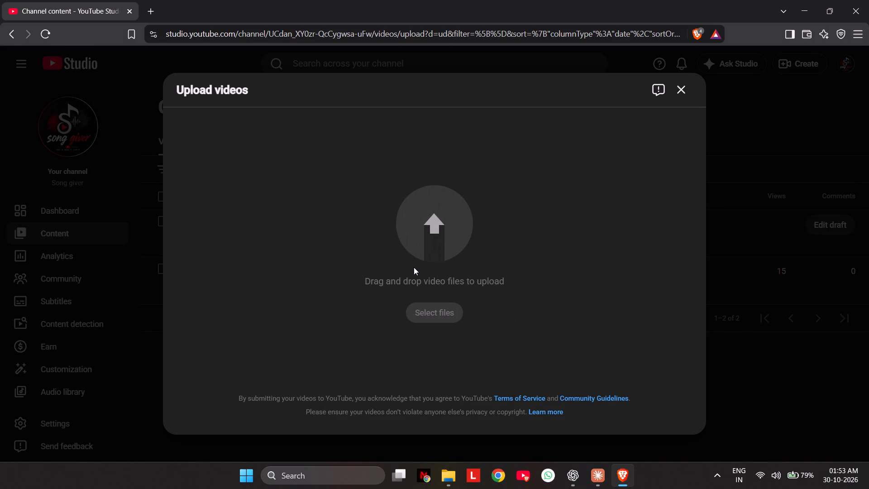
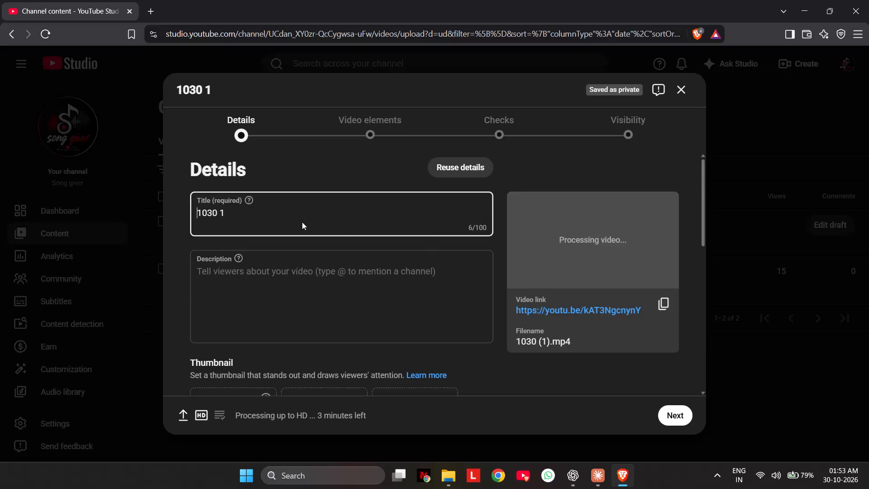
Select the default title text in the upload details of the 1030 (1) video.
{"action": "left_click_drag", "start_coordinate": [292, 211], "coordinate": [132, 204]}
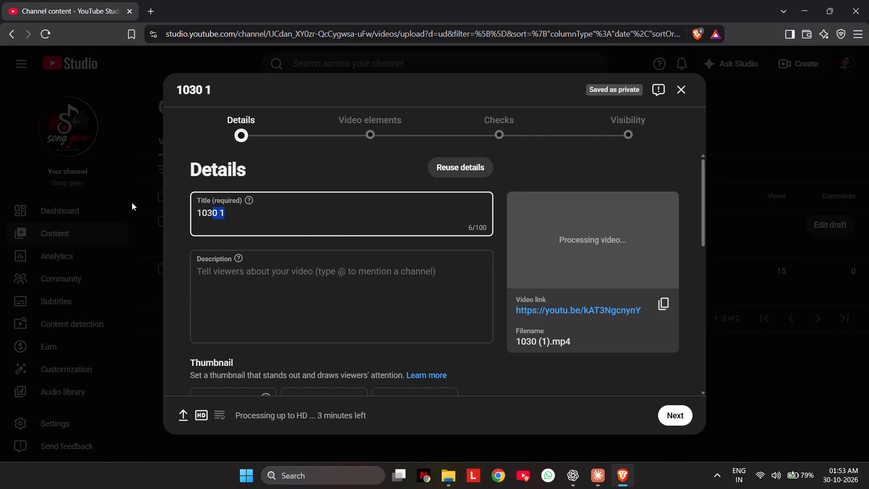
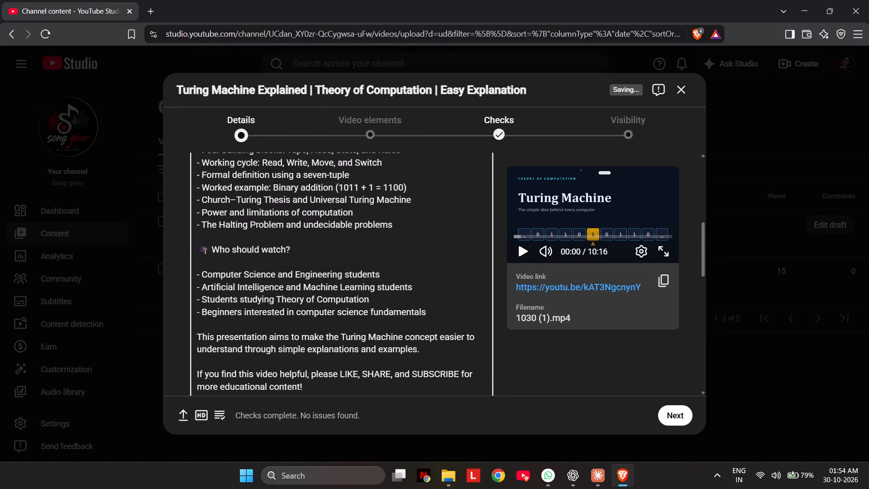
Look through the pasted description and the available playlists for the 1030 (1) video, leaving the playlist unselected.
{"action": "scroll", "coordinate": [336, 281], "scroll_direction": "down", "scroll_amount": 6}
{"action": "scroll", "coordinate": [336, 281], "scroll_direction": "up", "scroll_amount": 1}
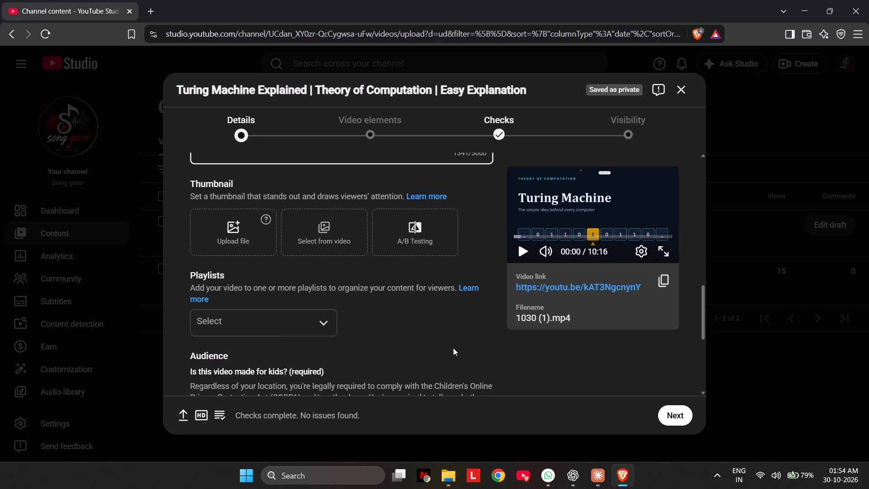
{"action": "scroll", "coordinate": [390, 338], "scroll_direction": "up", "scroll_amount": 1}
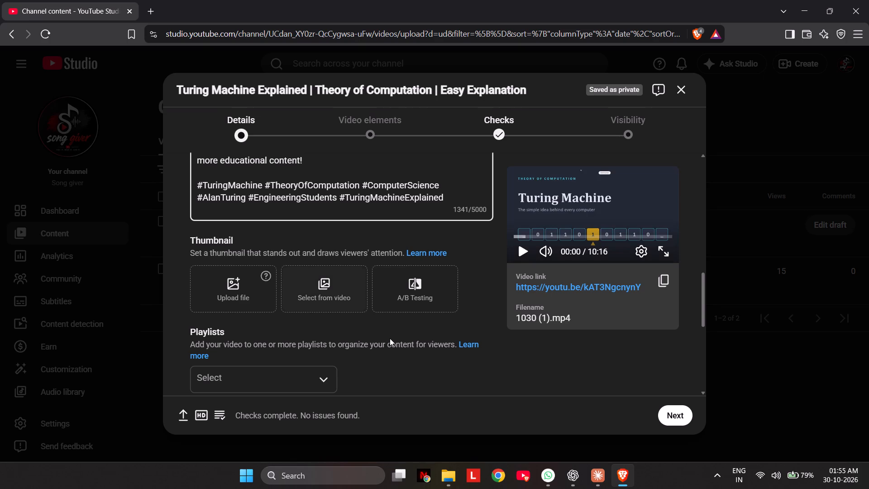
{"action": "double_click", "coordinate": [325, 386]}
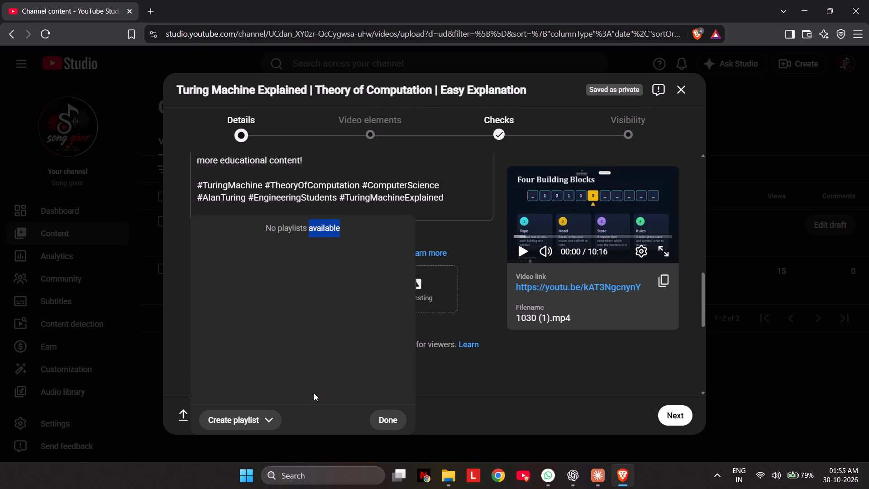
{"action": "left_click", "coordinate": [439, 367]}
Set the 1030 (1) video's audience to "No, it's not made for kids".
{"action": "scroll", "coordinate": [323, 353], "scroll_direction": "down", "scroll_amount": 3}
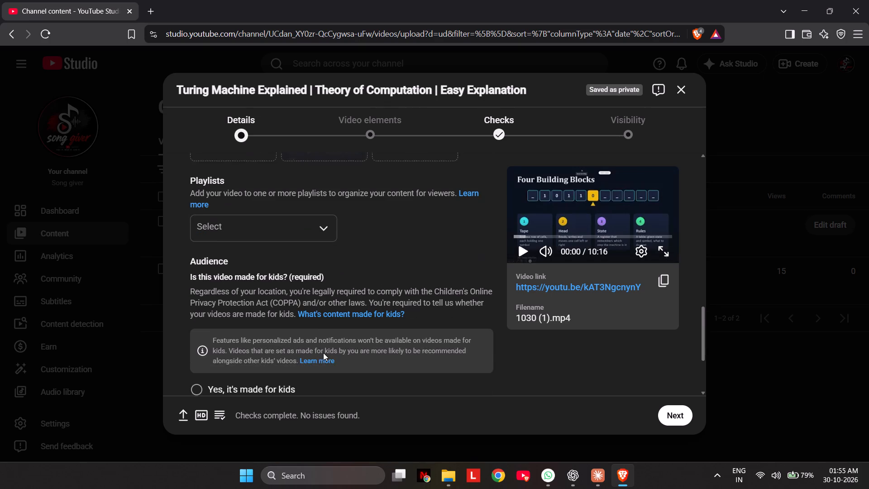
{"action": "scroll", "coordinate": [255, 341], "scroll_direction": "down", "scroll_amount": 2}
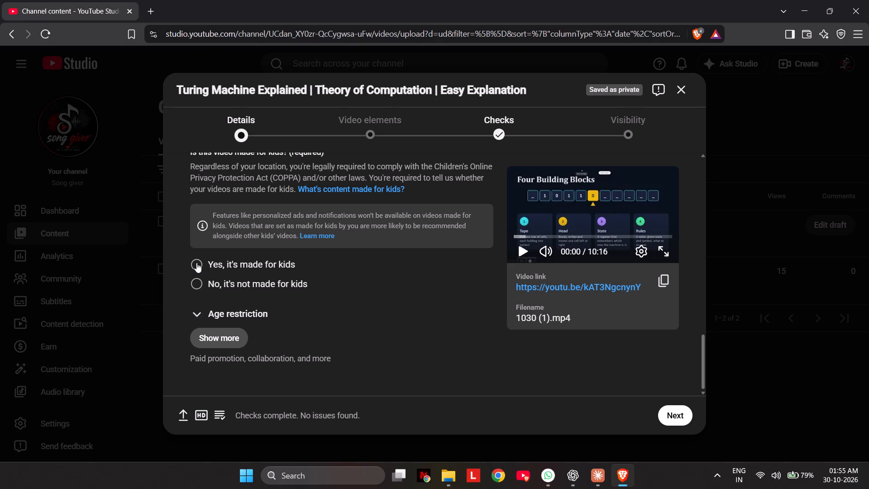
{"action": "scroll", "coordinate": [199, 292], "scroll_direction": "down", "scroll_amount": 1}
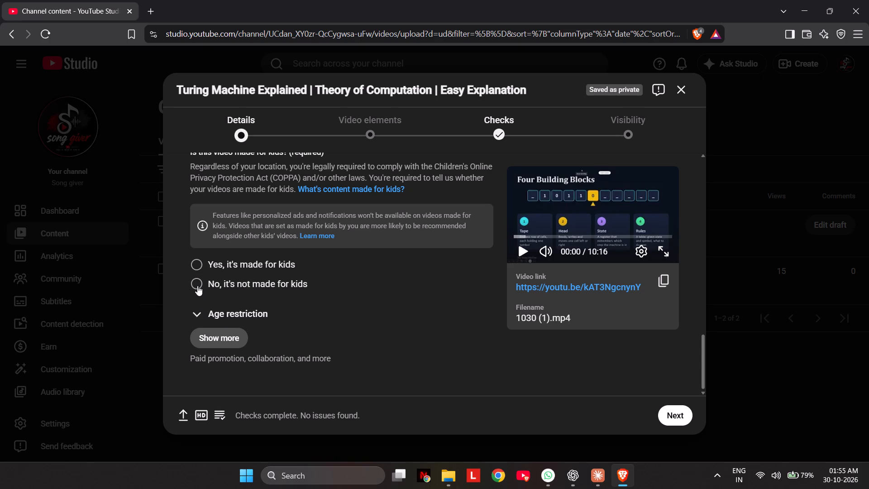
{"action": "left_click", "coordinate": [197, 286]}
{"action": "scroll", "coordinate": [244, 300], "scroll_direction": "down", "scroll_amount": 2}
{"action": "scroll", "coordinate": [244, 300], "scroll_direction": "up", "scroll_amount": 1}
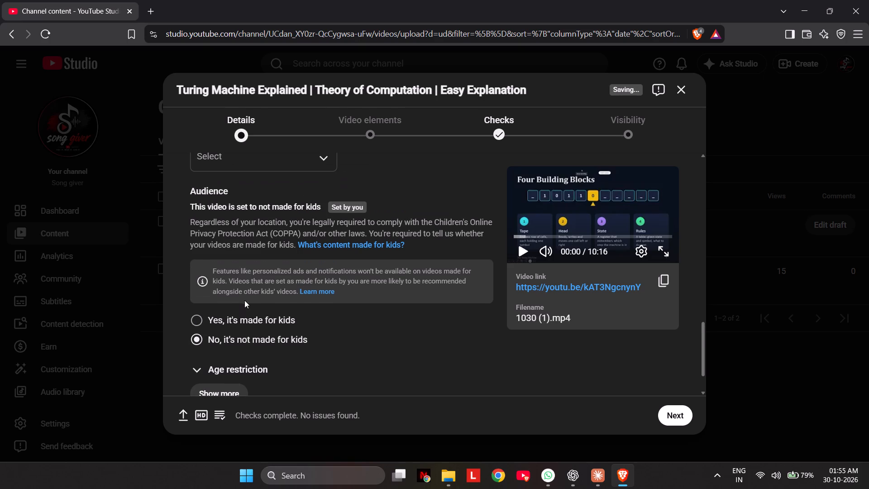
Expand the age restriction section and review its options.
{"action": "scroll", "coordinate": [244, 301], "scroll_direction": "down", "scroll_amount": 1}
{"action": "left_click", "coordinate": [199, 314]}
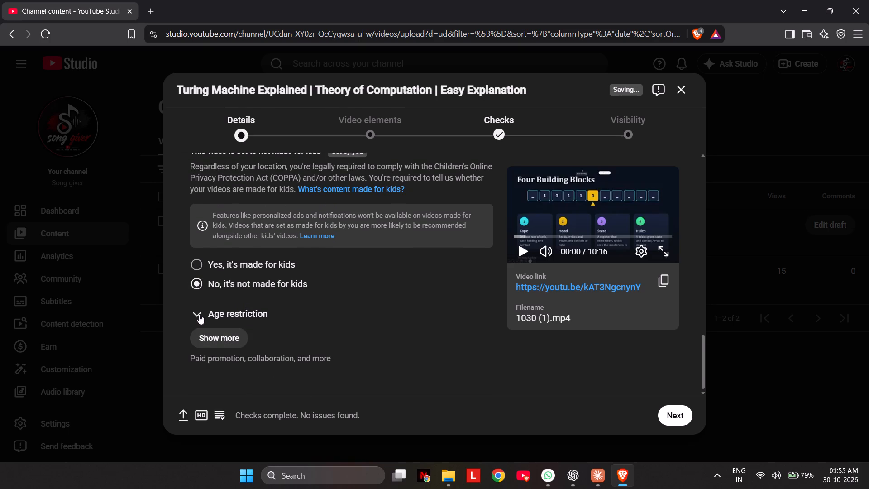
{"action": "scroll", "coordinate": [245, 301], "scroll_direction": "down", "scroll_amount": 6}
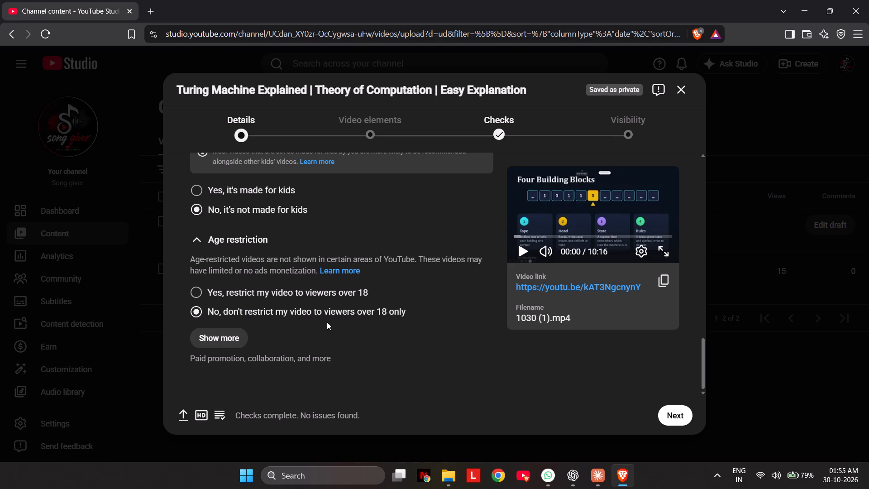
Review the video's copyright check page and the options offered under Video elements.
{"action": "scroll", "coordinate": [332, 315], "scroll_direction": "up", "scroll_amount": 5}
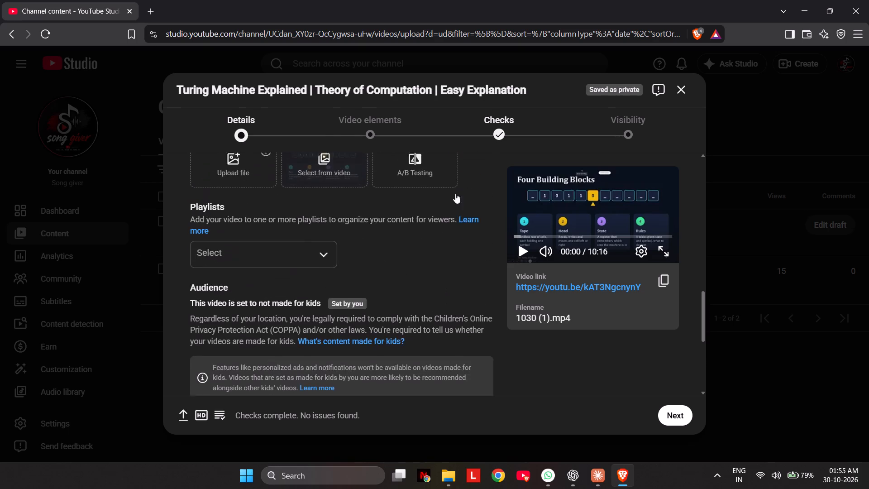
{"action": "scroll", "coordinate": [420, 213], "scroll_direction": "up", "scroll_amount": 11}
{"action": "scroll", "coordinate": [387, 150], "scroll_direction": "up", "scroll_amount": 3}
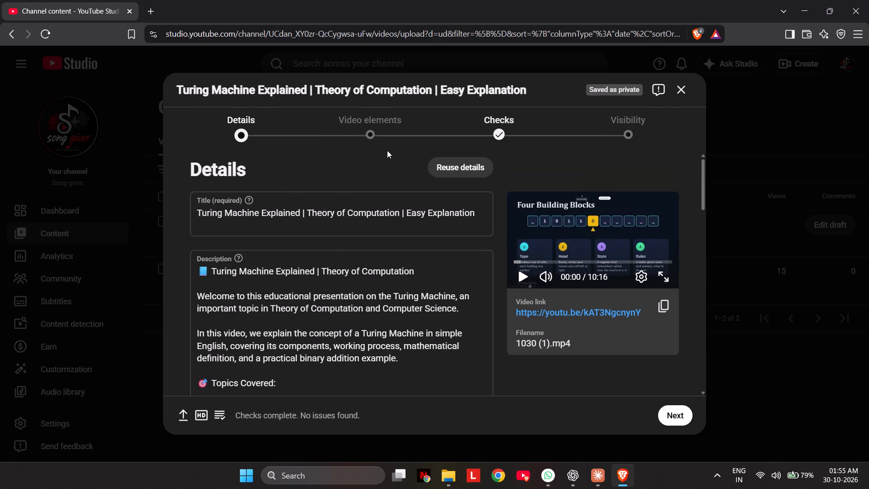
{"action": "left_click", "coordinate": [492, 124]}
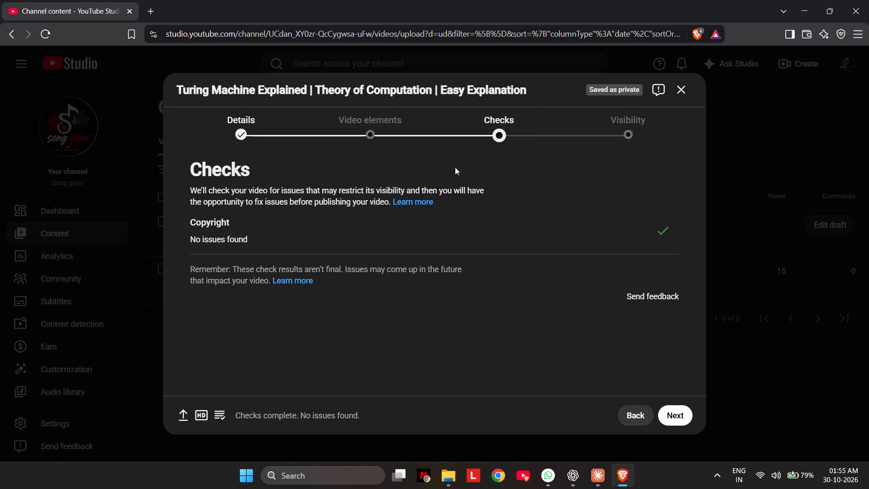
{"action": "left_click", "coordinate": [372, 137]}
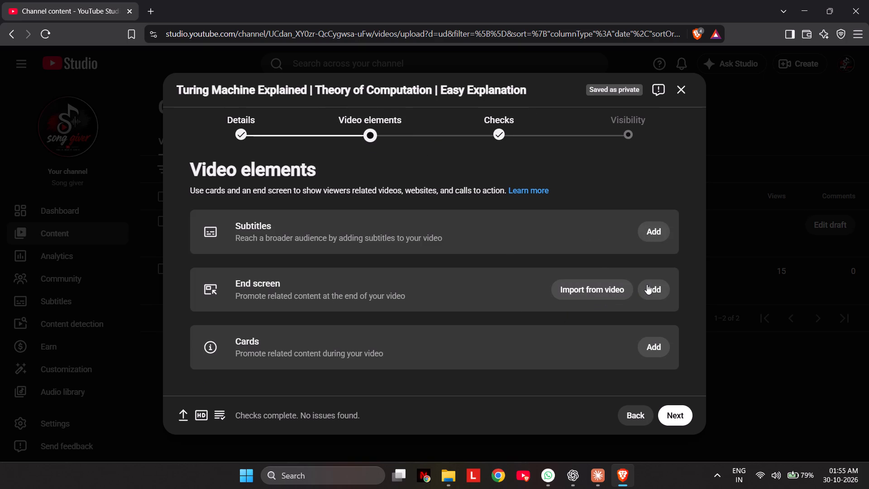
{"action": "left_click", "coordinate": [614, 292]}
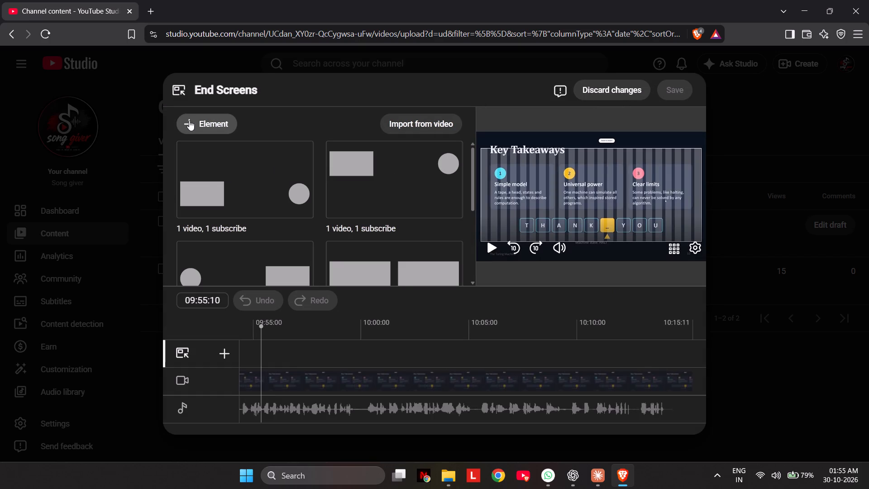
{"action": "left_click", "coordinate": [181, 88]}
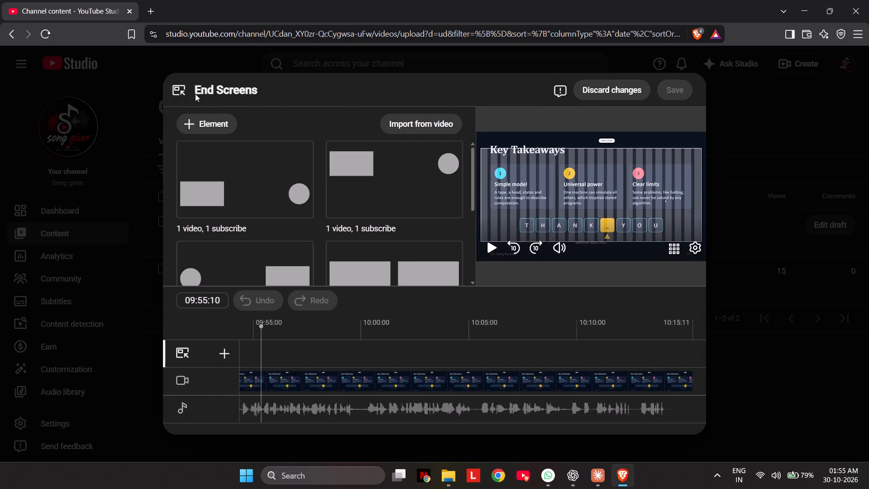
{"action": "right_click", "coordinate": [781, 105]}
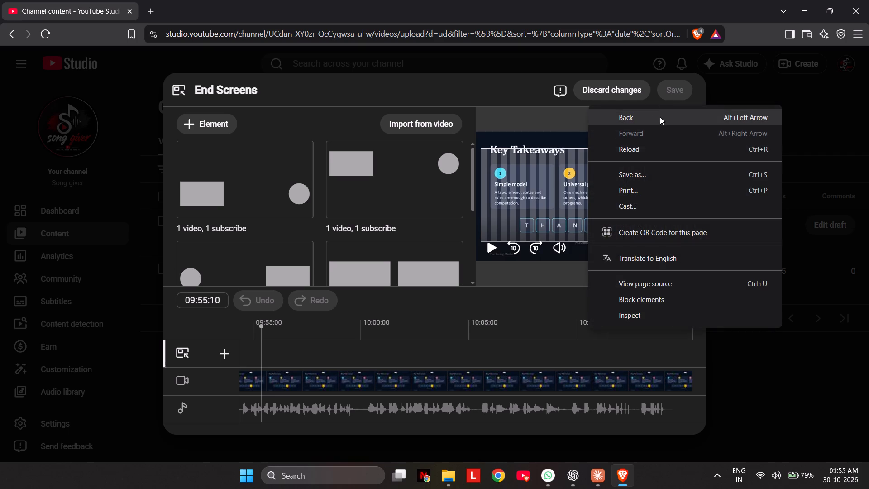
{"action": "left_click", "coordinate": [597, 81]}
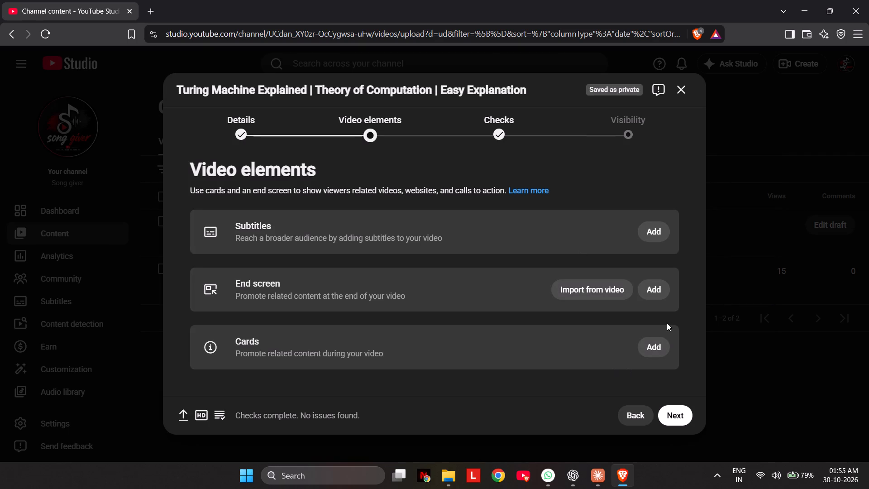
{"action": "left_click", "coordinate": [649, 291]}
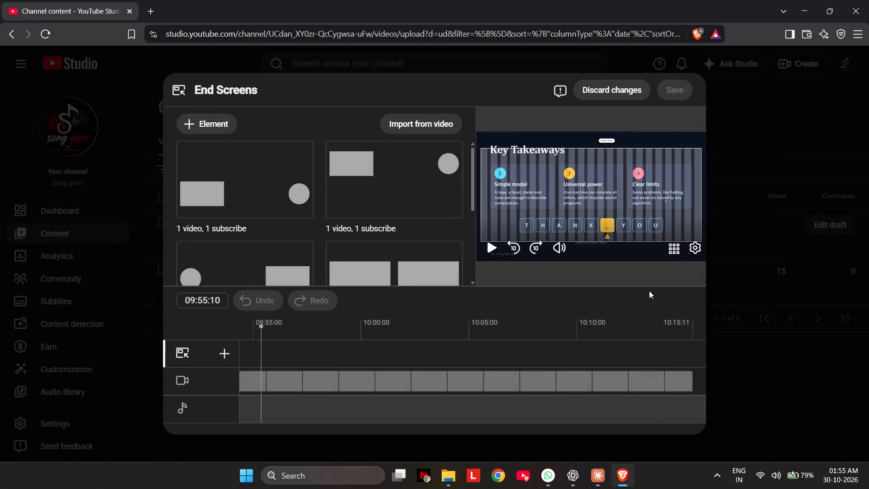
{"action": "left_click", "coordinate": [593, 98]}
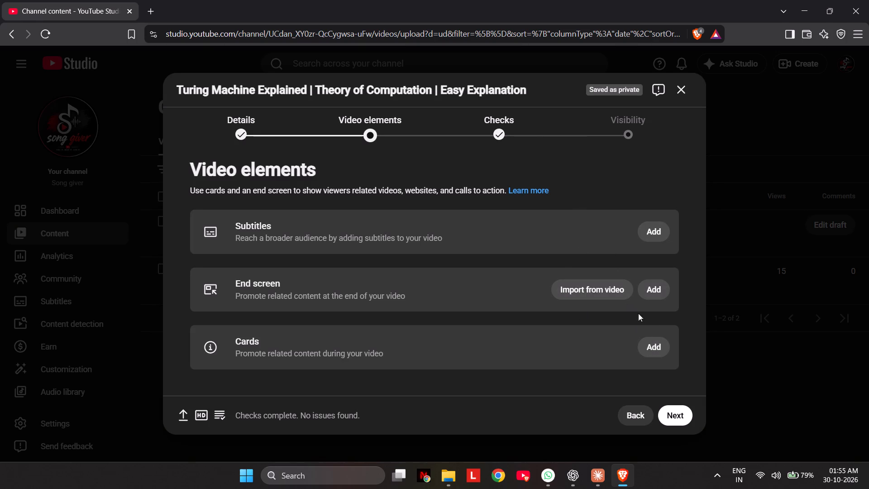
Return to the Details stage of the 1030 (1) video upload.
{"action": "left_click", "coordinate": [364, 136]}
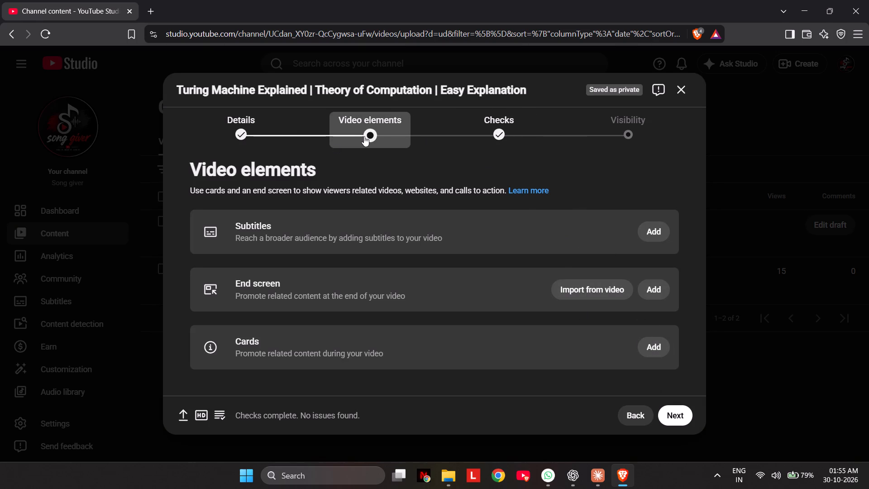
{"action": "left_click", "coordinate": [238, 144]}
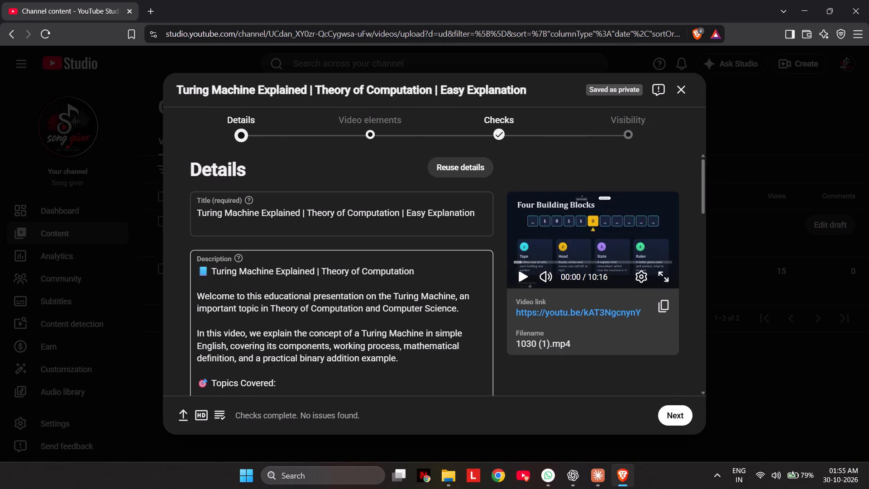
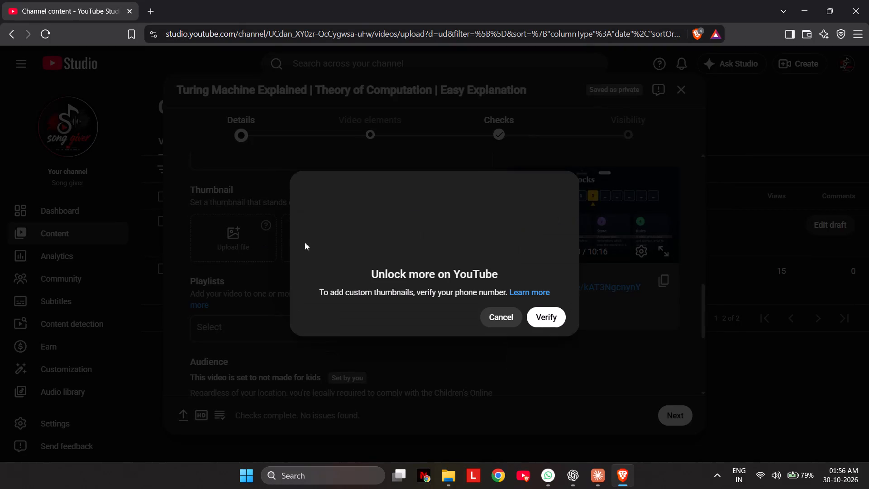
Start the phone number verification needed for adding custom thumbnails.
{"action": "left_click", "coordinate": [543, 315]}
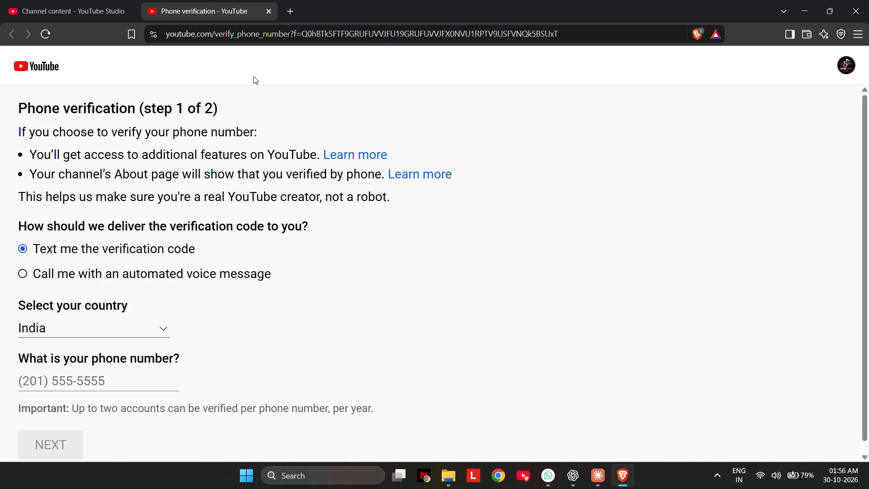
Choose India as the country in the phone verification form.
{"action": "scroll", "coordinate": [248, 96], "scroll_direction": "down", "scroll_amount": 6}
{"action": "scroll", "coordinate": [134, 287], "scroll_direction": "down", "scroll_amount": 1}
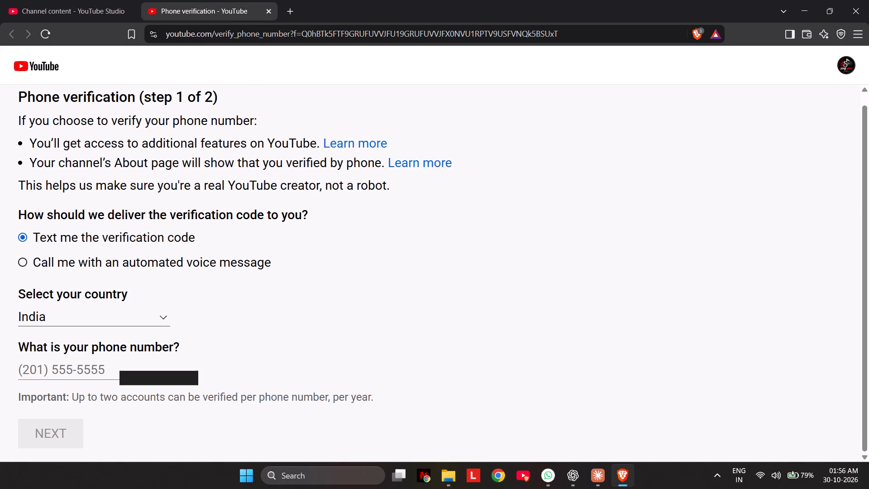
{"action": "left_click", "coordinate": [157, 321]}
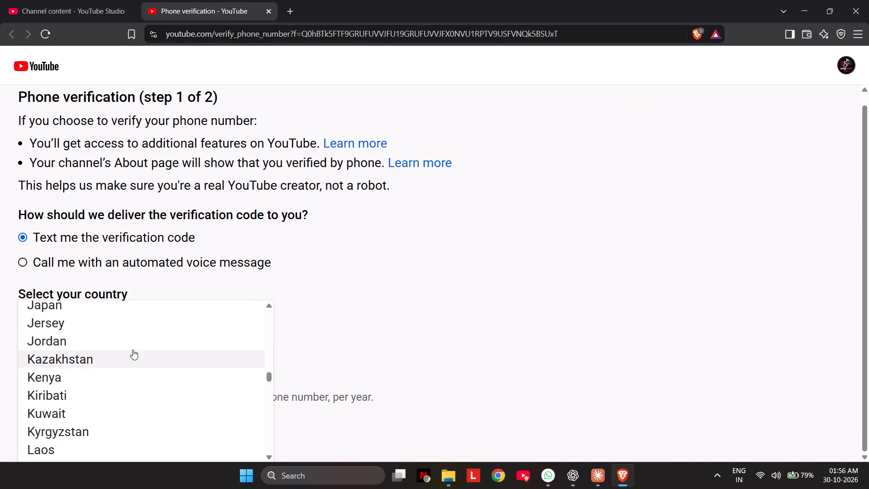
{"action": "scroll", "coordinate": [102, 352], "scroll_direction": "down", "scroll_amount": 20}
{"action": "scroll", "coordinate": [102, 352], "scroll_direction": "down", "scroll_amount": 7}
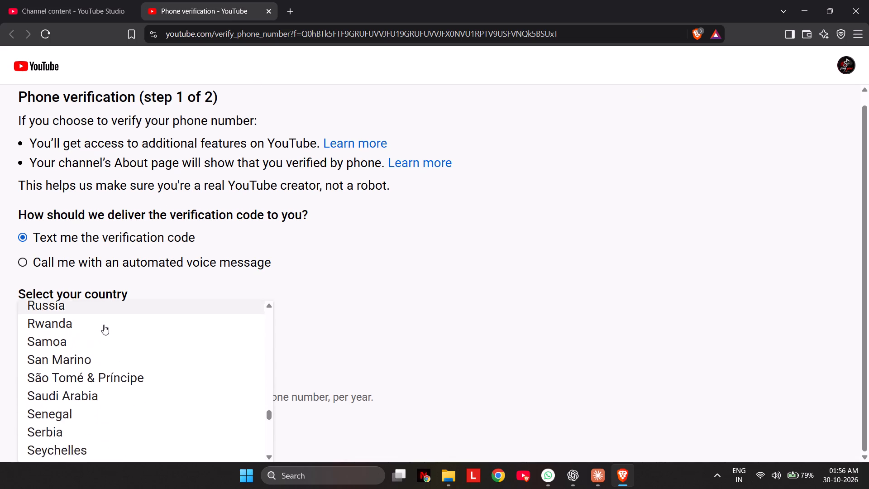
{"action": "scroll", "coordinate": [104, 325], "scroll_direction": "down", "scroll_amount": 16}
{"action": "scroll", "coordinate": [95, 314], "scroll_direction": "down", "scroll_amount": 8}
{"action": "scroll", "coordinate": [96, 309], "scroll_direction": "up", "scroll_amount": 10}
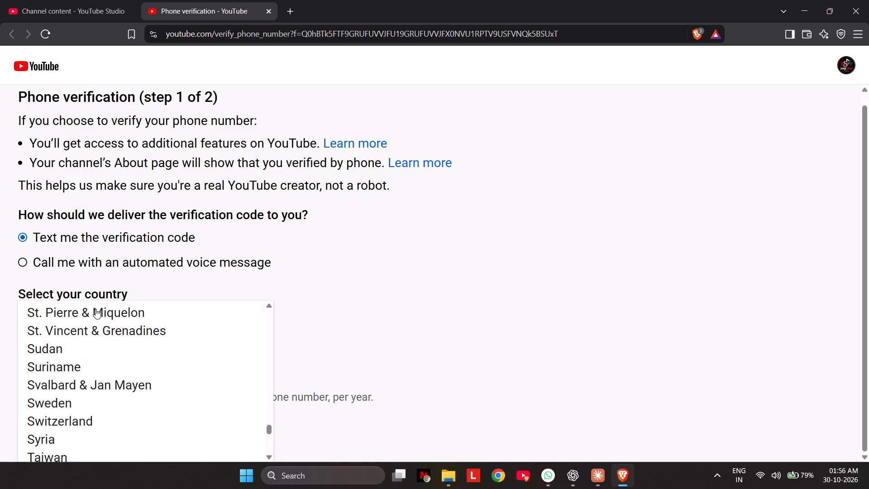
{"action": "scroll", "coordinate": [95, 309], "scroll_direction": "up", "scroll_amount": 10}
{"action": "scroll", "coordinate": [127, 322], "scroll_direction": "up", "scroll_amount": 20}
{"action": "scroll", "coordinate": [127, 322], "scroll_direction": "up", "scroll_amount": 4}
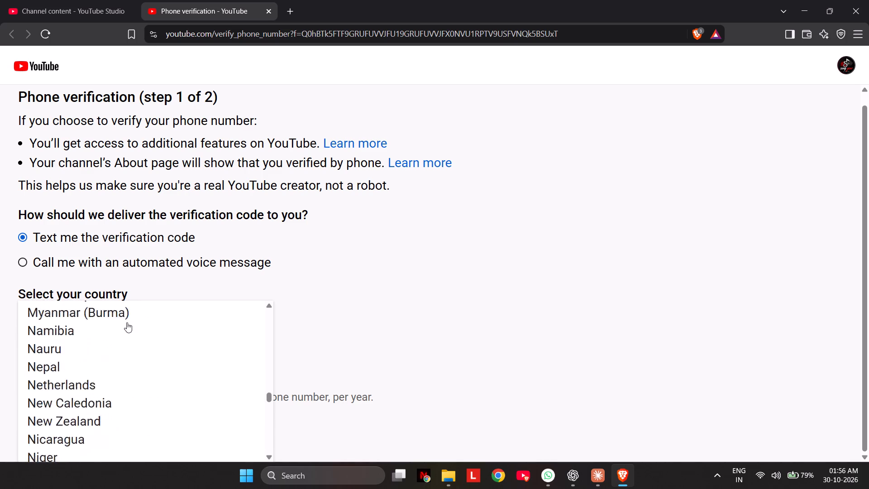
{"action": "scroll", "coordinate": [127, 322], "scroll_direction": "up", "scroll_amount": 20}
{"action": "scroll", "coordinate": [127, 322], "scroll_direction": "down", "scroll_amount": 4}
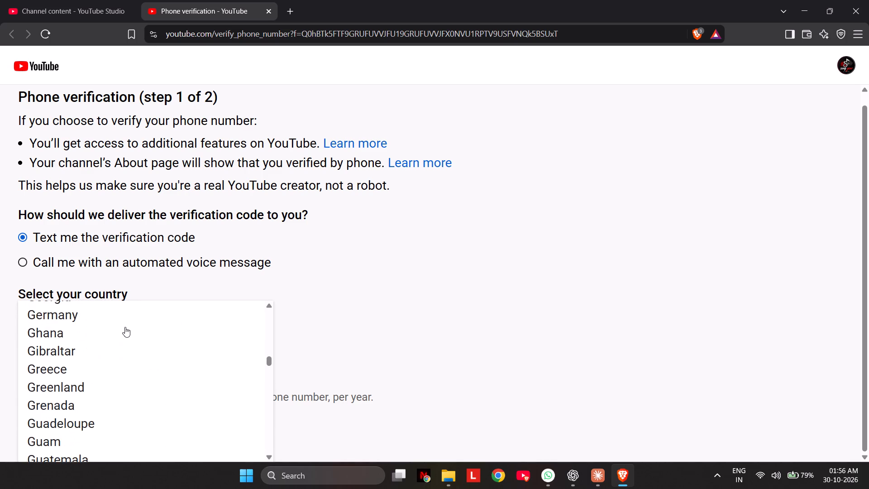
{"action": "scroll", "coordinate": [125, 327], "scroll_direction": "down", "scroll_amount": 5}
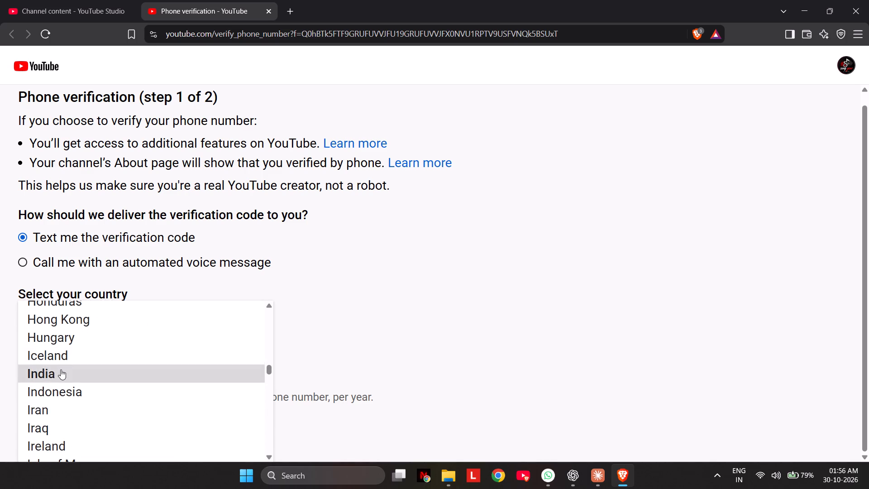
{"action": "left_click", "coordinate": [60, 371]}
Enter the phone number in the verification form.
{"action": "left_click", "coordinate": [100, 378]}
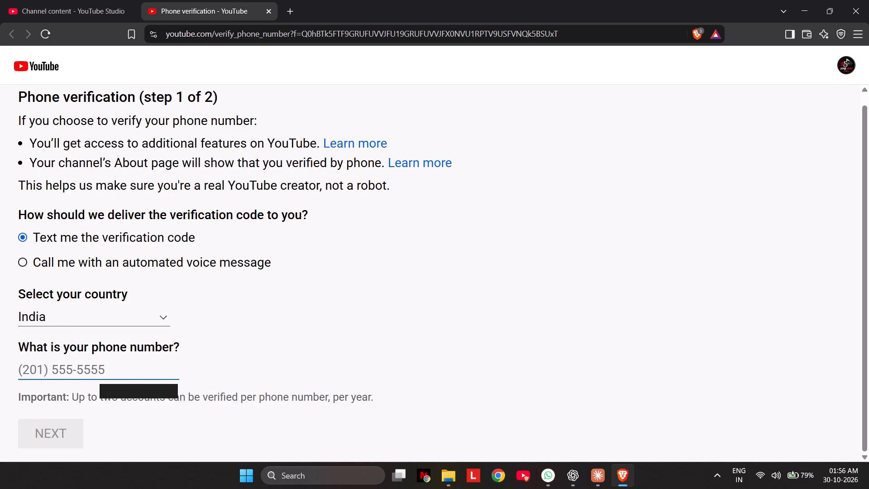
{"action": "key", "text": "Up"}
{"action": "key", "text": "Insert"}
{"action": "key", "text": "End"}
{"action": "key", "text": "Insert"}
{"action": "key", "text": "Page_Down"}
{"action": "key", "text": "End"}
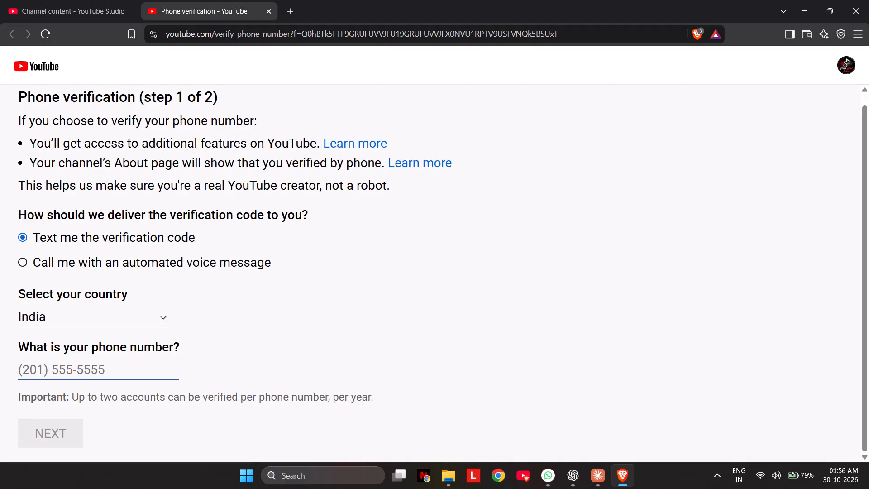
{"action": "key", "text": "Page_Up"}
{"action": "key", "text": "Clear"}
{"action": "key", "text": "Insert"}
{"action": "key", "text": "Page_Down"}
{"action": "left_click", "coordinate": [95, 375]}
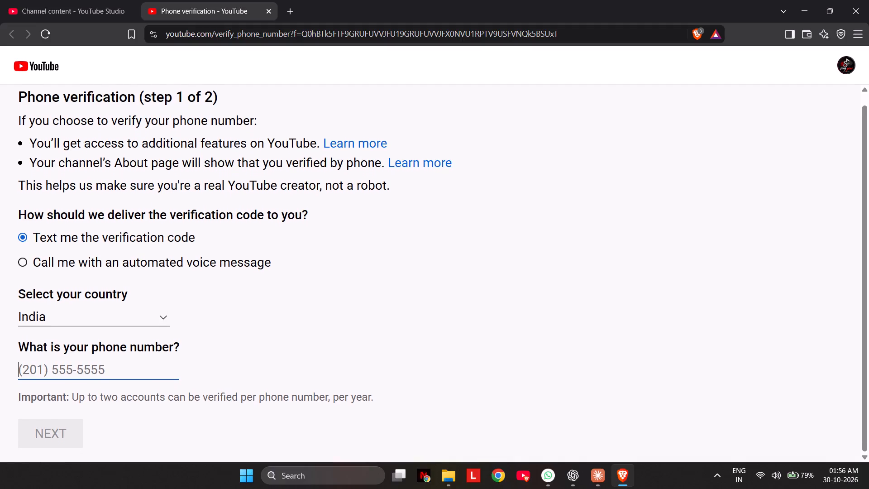
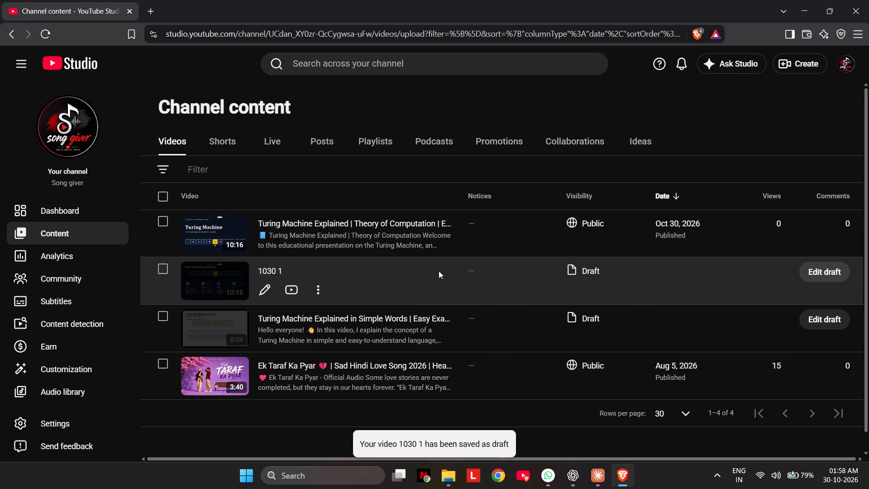
Permanently delete the duplicate draft video "1030 1" from the channel content, acknowledging that the deletion cannot be undone.
{"action": "left_click", "coordinate": [320, 290]}
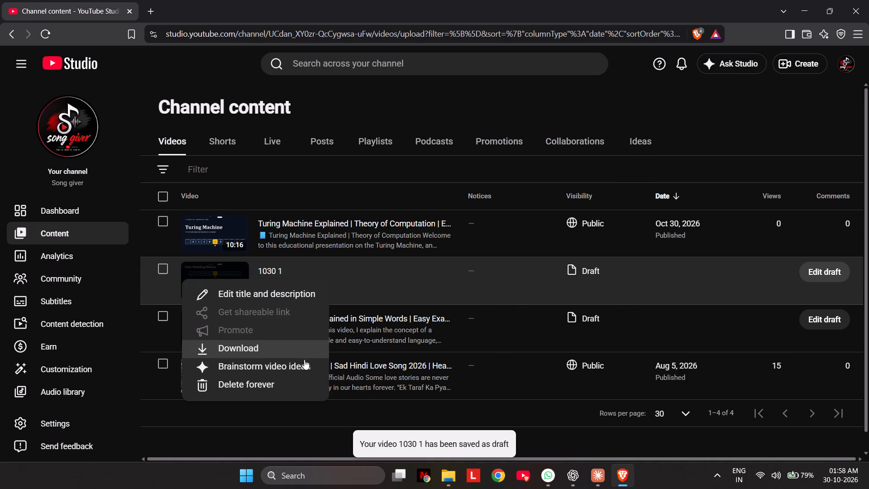
{"action": "left_click", "coordinate": [285, 387]}
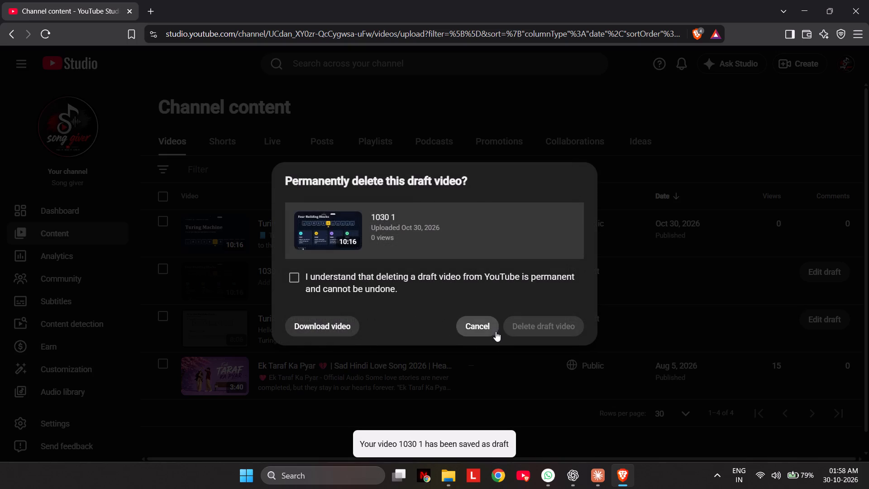
{"action": "left_click", "coordinate": [339, 331]}
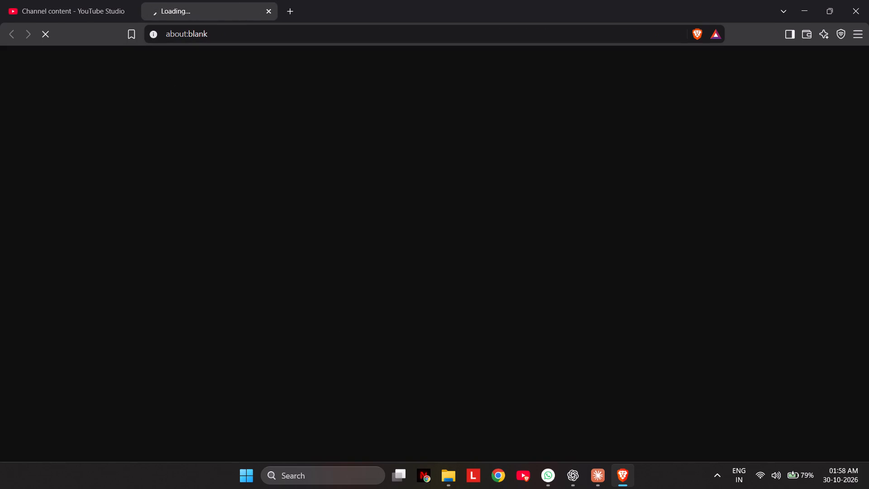
{"action": "left_click", "coordinate": [268, 12]}
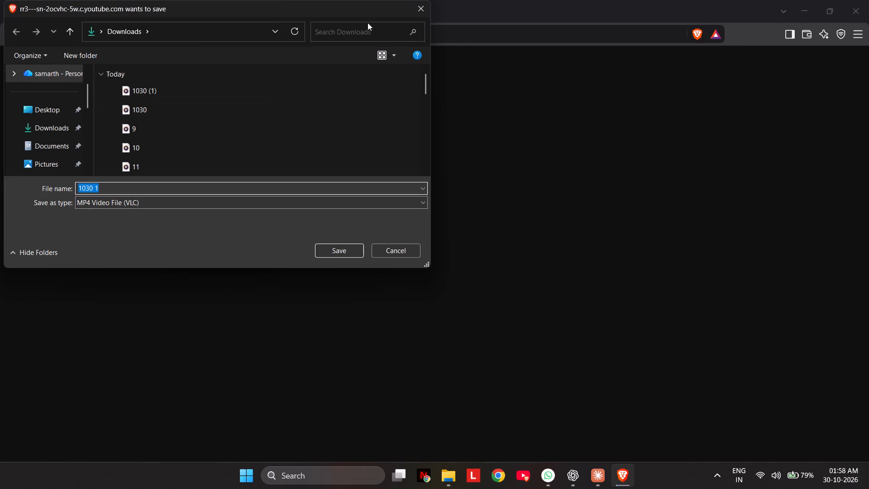
{"action": "left_click", "coordinate": [415, 5]}
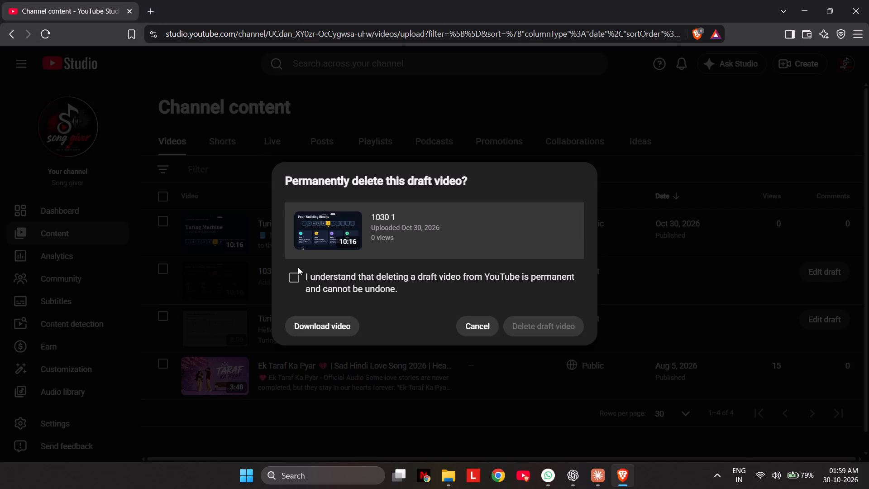
{"action": "left_click", "coordinate": [296, 275]}
{"action": "left_click", "coordinate": [538, 332]}
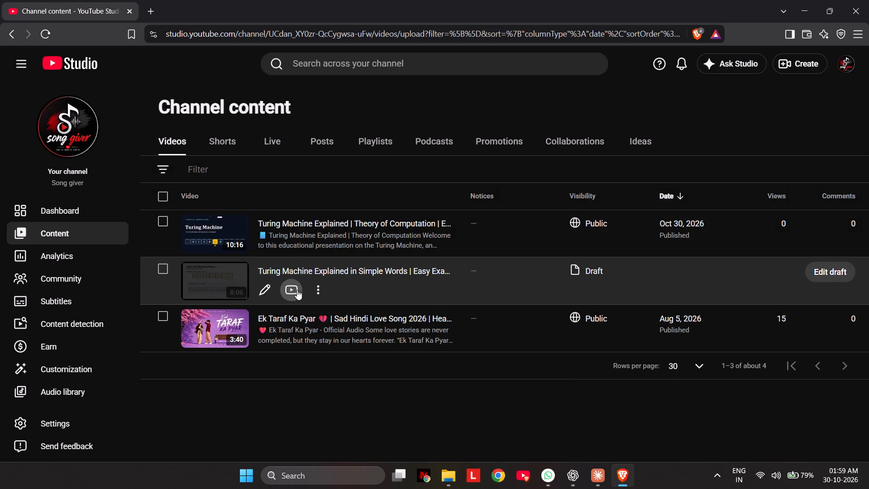
Open the draft "Turing Machine Explained in Simple Words" for editing and mark its audience as not made for kids.
{"action": "left_click", "coordinate": [266, 289]}
{"action": "scroll", "coordinate": [319, 309], "scroll_direction": "down", "scroll_amount": 2}
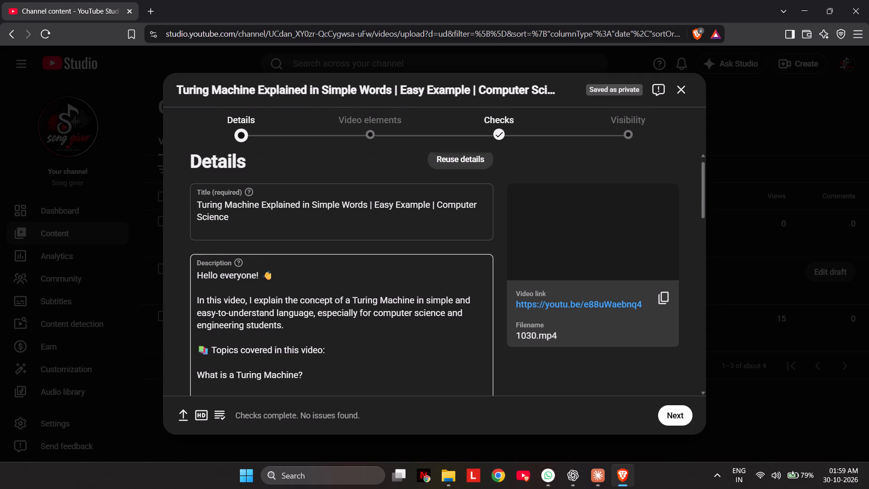
{"action": "scroll", "coordinate": [319, 309], "scroll_direction": "down", "scroll_amount": 20}
{"action": "scroll", "coordinate": [319, 309], "scroll_direction": "down", "scroll_amount": 3}
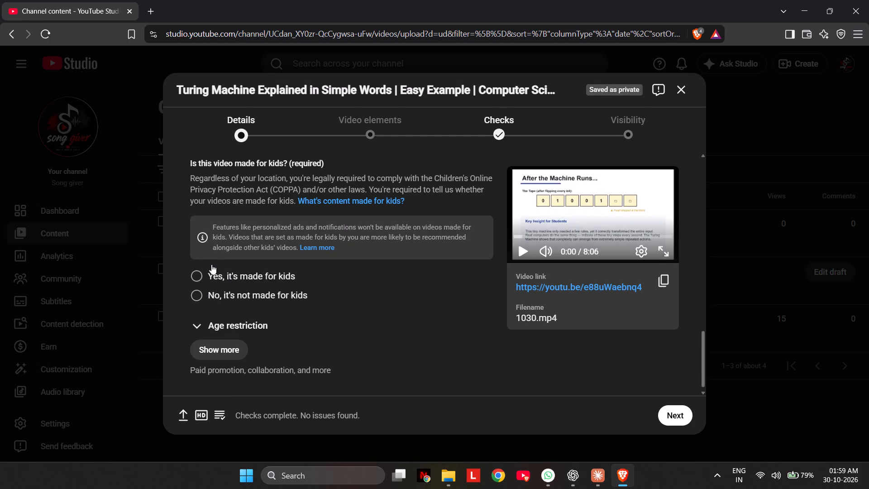
{"action": "scroll", "coordinate": [222, 347], "scroll_direction": "down", "scroll_amount": 4}
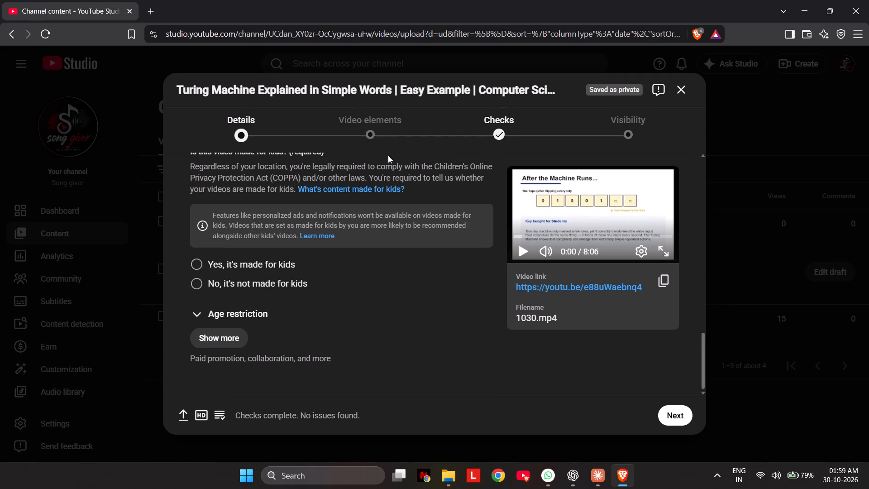
{"action": "left_click", "coordinate": [372, 144]}
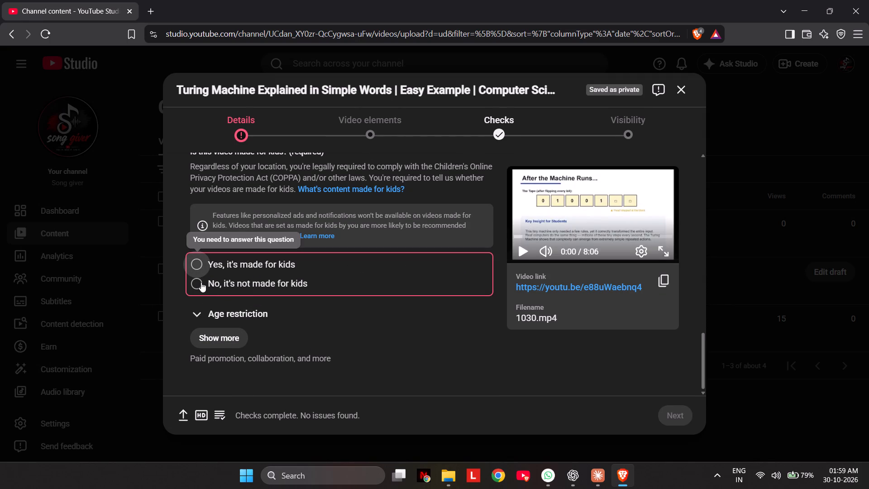
{"action": "left_click", "coordinate": [201, 282]}
Set the visibility of the "Turing Machine Explained in Simple Words" video to Public and publish it.
{"action": "left_click", "coordinate": [615, 128]}
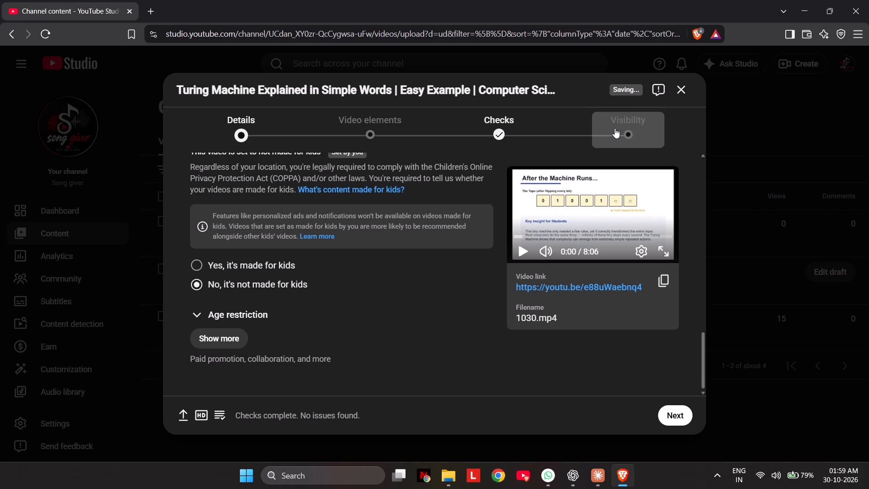
{"action": "scroll", "coordinate": [273, 321], "scroll_direction": "down", "scroll_amount": 5}
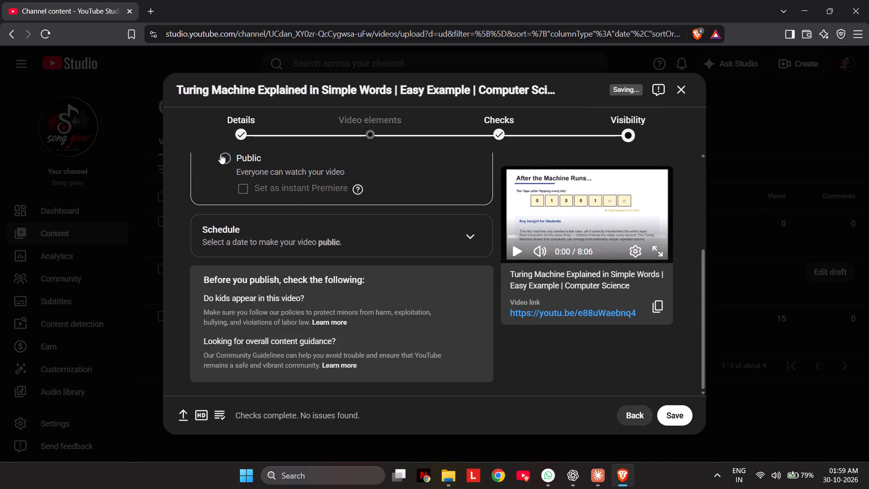
{"action": "left_click", "coordinate": [220, 154]}
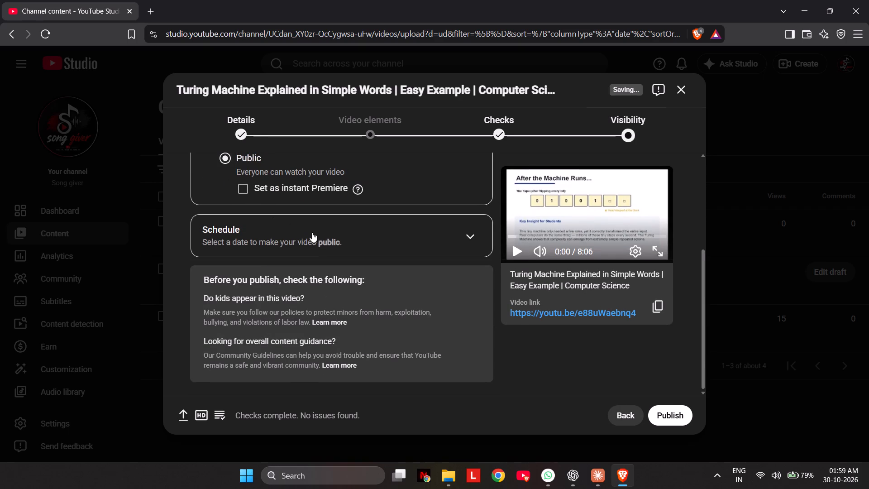
{"action": "scroll", "coordinate": [501, 357], "scroll_direction": "down", "scroll_amount": 5}
{"action": "left_click", "coordinate": [666, 415]}
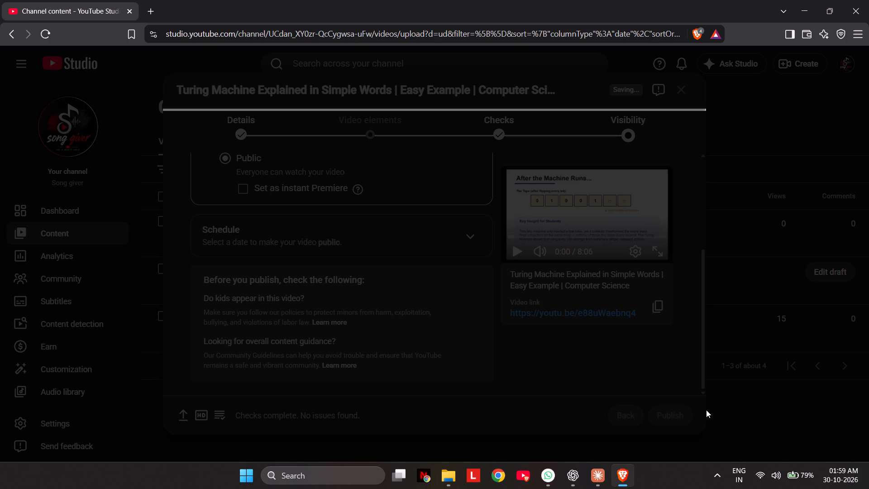
{"action": "scroll", "coordinate": [511, 339], "scroll_direction": "up", "scroll_amount": 4}
{"action": "scroll", "coordinate": [511, 339], "scroll_direction": "down", "scroll_amount": 6}
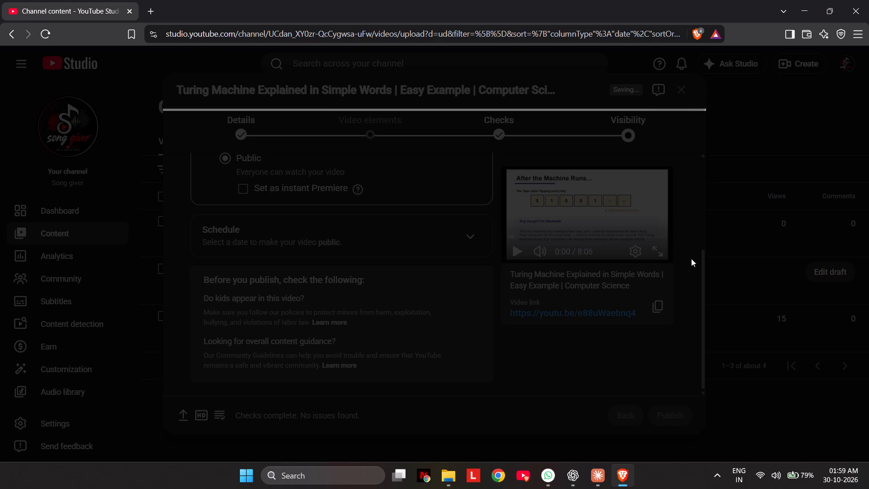
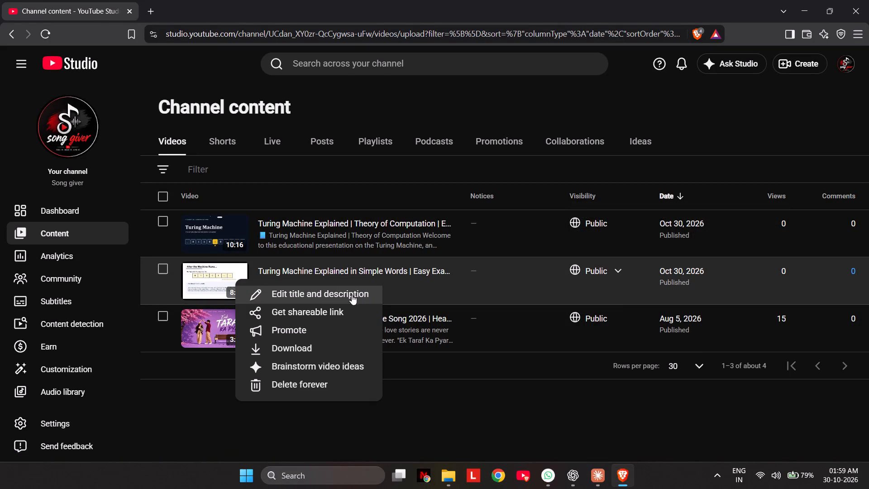
Open the details page of the "Turing Machine Explained in Simple Words" video from the channel content.
{"action": "left_click", "coordinate": [294, 292]}
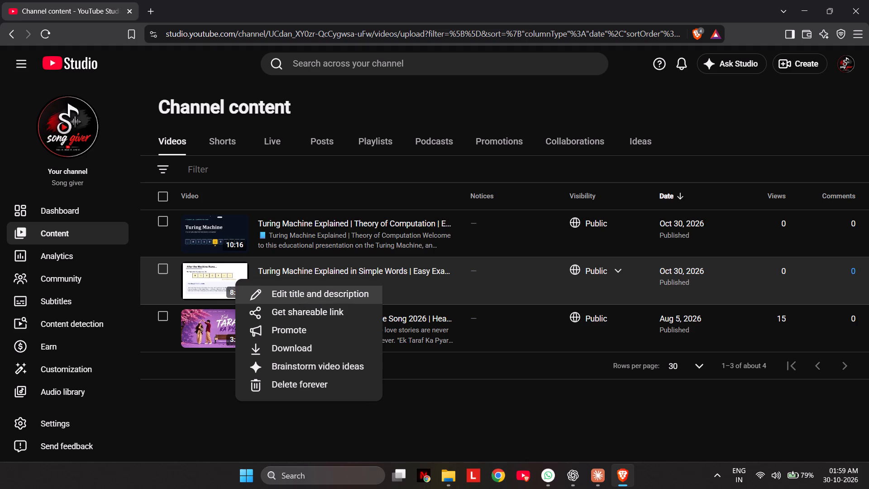
{"action": "left_click", "coordinate": [454, 414]}
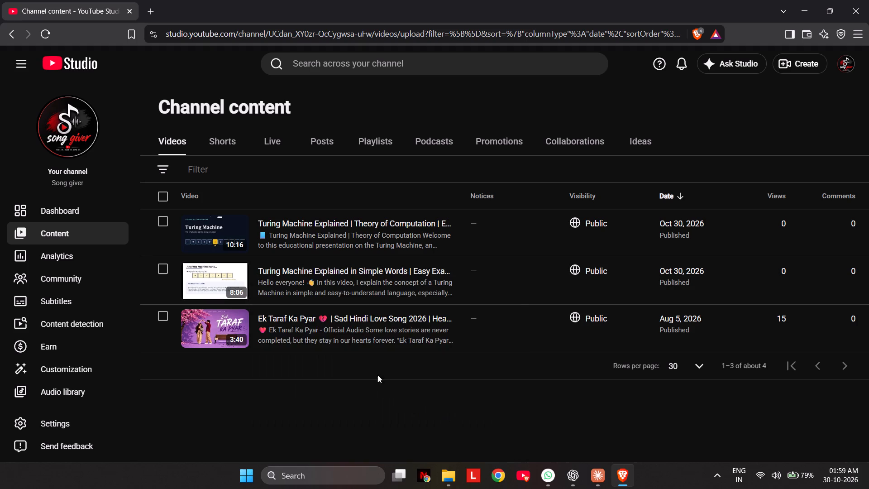
{"action": "left_click", "coordinate": [258, 285]}
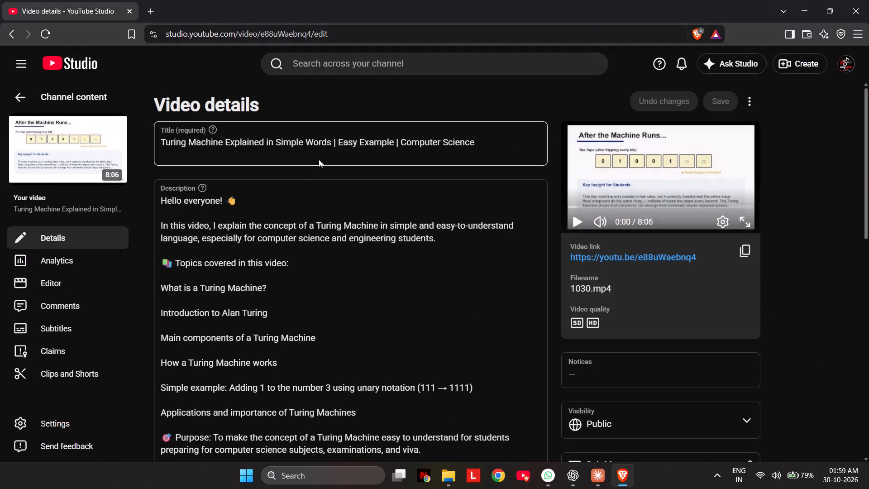
Choose the "The Three Simple Parts" frame from the video as its thumbnail.
{"action": "scroll", "coordinate": [300, 189], "scroll_direction": "down", "scroll_amount": 6}
{"action": "scroll", "coordinate": [365, 321], "scroll_direction": "down", "scroll_amount": 7}
{"action": "scroll", "coordinate": [338, 339], "scroll_direction": "up", "scroll_amount": 4}
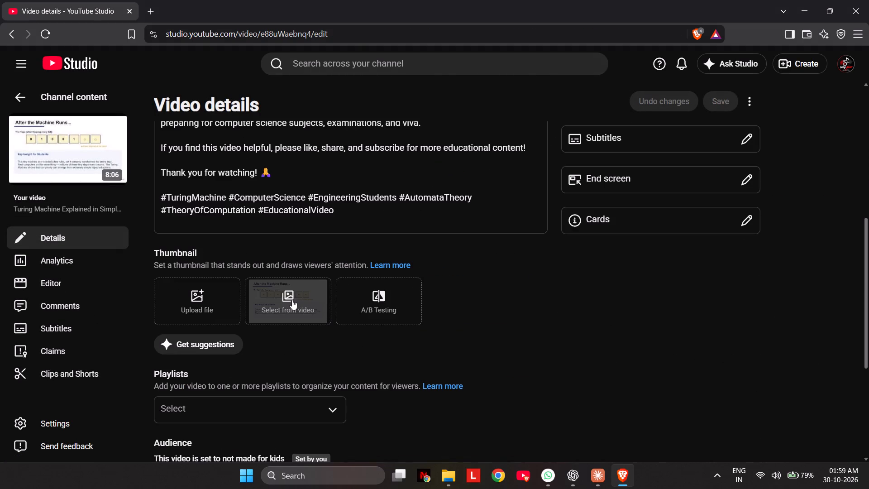
{"action": "left_click", "coordinate": [272, 309]}
{"action": "left_click", "coordinate": [325, 259]}
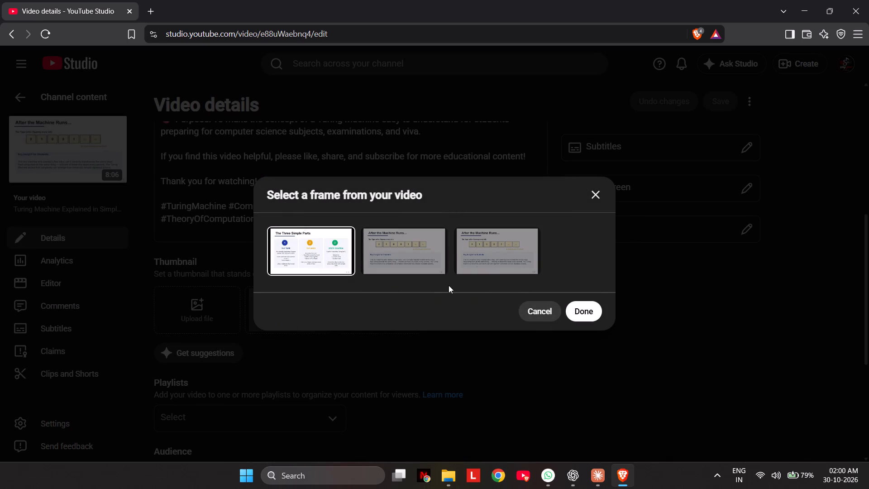
{"action": "left_click_drag", "start_coordinate": [317, 257], "coordinate": [366, 256]}
{"action": "scroll", "coordinate": [396, 286], "scroll_direction": "up", "scroll_amount": 8}
{"action": "scroll", "coordinate": [344, 267], "scroll_direction": "down", "scroll_amount": 7}
{"action": "scroll", "coordinate": [339, 273], "scroll_direction": "up", "scroll_amount": 3}
{"action": "key", "text": "Left"}
{"action": "key", "text": "Left"}
{"action": "key", "text": "Left"}
{"action": "key", "text": "Left"}
{"action": "key", "text": "Left"}
{"action": "key", "text": "Left"}
{"action": "key", "text": "Left"}
{"action": "key", "text": "Left"}
{"action": "key", "text": "Left"}
{"action": "key", "text": "Left"}
{"action": "key", "text": "Left"}
{"action": "key", "text": "Left"}
{"action": "key", "text": "Left"}
{"action": "key", "text": "Left"}
{"action": "key", "text": "Left"}
{"action": "left_click_drag", "start_coordinate": [287, 272], "coordinate": [264, 268]}
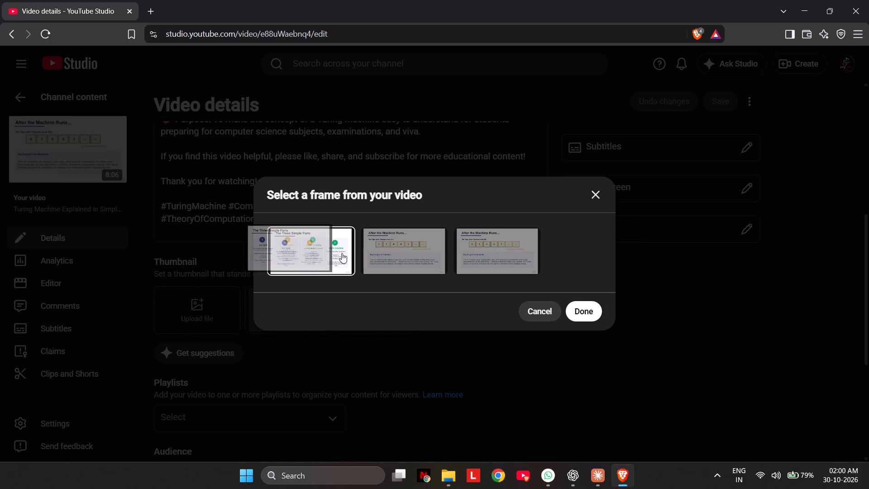
{"action": "left_click", "coordinate": [381, 252]}
{"action": "left_click", "coordinate": [480, 249]}
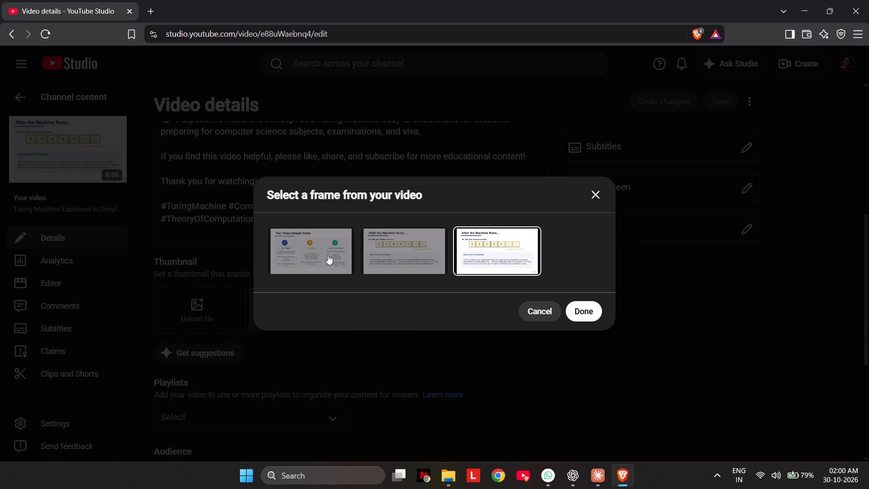
{"action": "left_click", "coordinate": [419, 253]}
{"action": "left_click", "coordinate": [318, 246]}
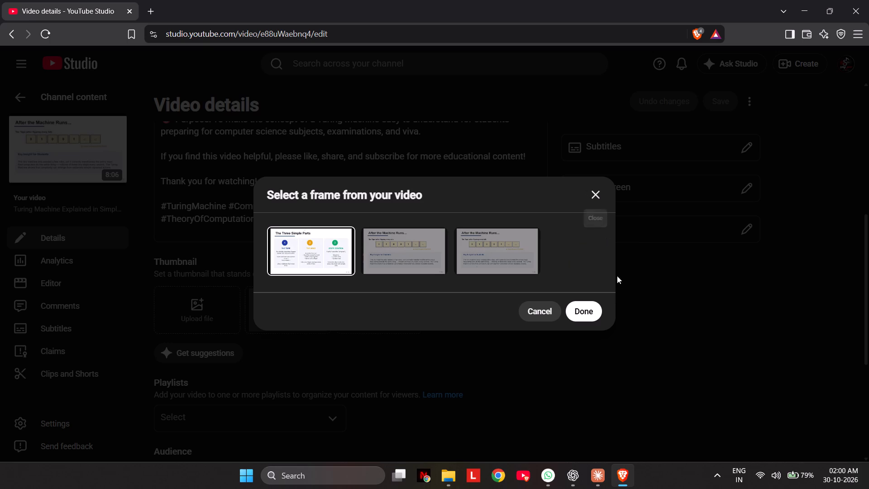
{"action": "left_click", "coordinate": [587, 313]}
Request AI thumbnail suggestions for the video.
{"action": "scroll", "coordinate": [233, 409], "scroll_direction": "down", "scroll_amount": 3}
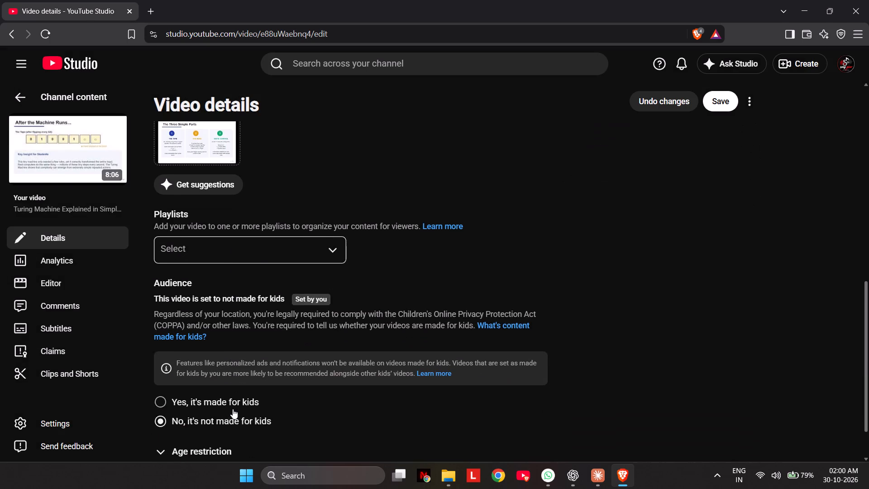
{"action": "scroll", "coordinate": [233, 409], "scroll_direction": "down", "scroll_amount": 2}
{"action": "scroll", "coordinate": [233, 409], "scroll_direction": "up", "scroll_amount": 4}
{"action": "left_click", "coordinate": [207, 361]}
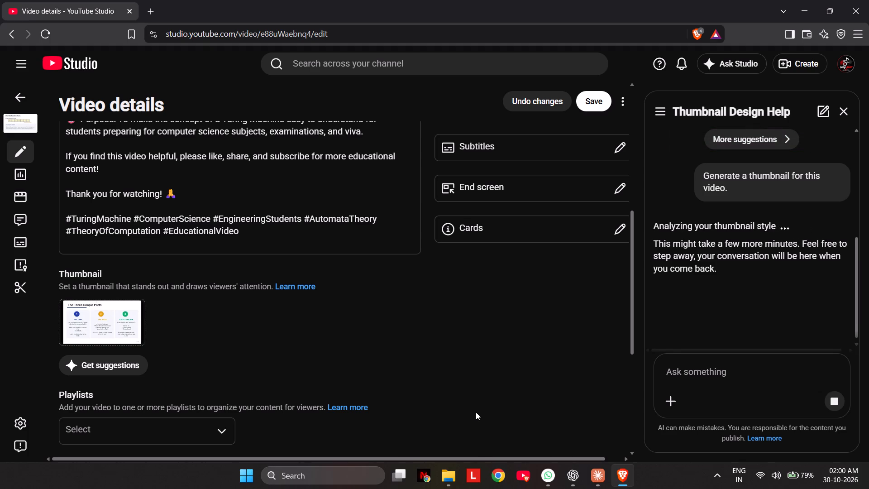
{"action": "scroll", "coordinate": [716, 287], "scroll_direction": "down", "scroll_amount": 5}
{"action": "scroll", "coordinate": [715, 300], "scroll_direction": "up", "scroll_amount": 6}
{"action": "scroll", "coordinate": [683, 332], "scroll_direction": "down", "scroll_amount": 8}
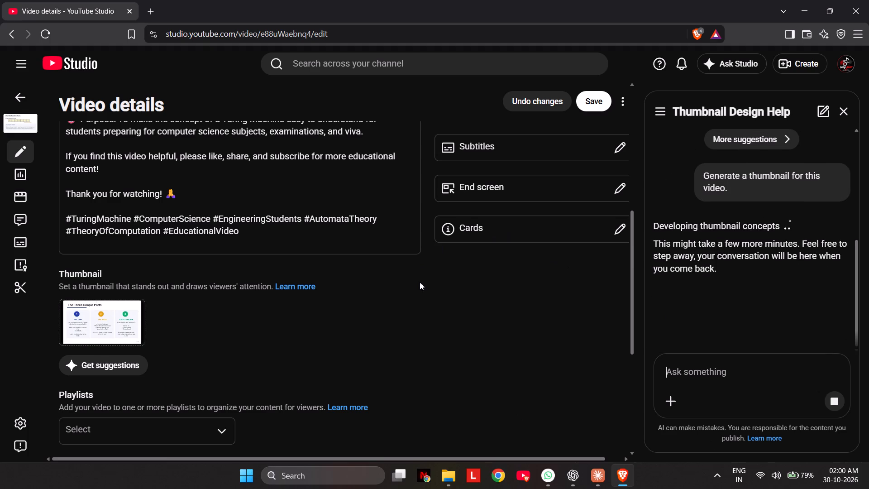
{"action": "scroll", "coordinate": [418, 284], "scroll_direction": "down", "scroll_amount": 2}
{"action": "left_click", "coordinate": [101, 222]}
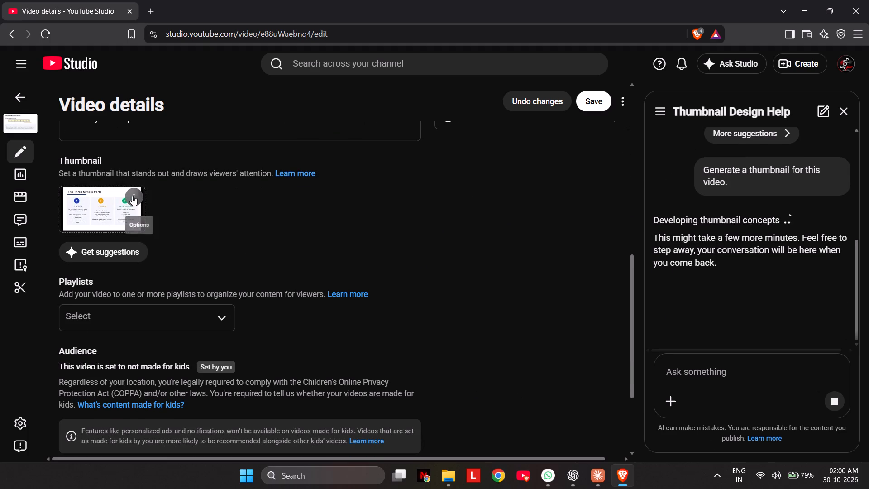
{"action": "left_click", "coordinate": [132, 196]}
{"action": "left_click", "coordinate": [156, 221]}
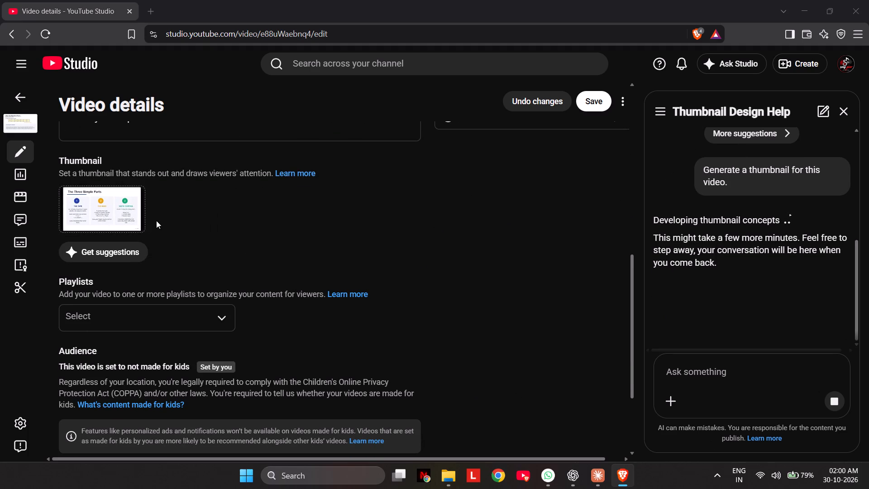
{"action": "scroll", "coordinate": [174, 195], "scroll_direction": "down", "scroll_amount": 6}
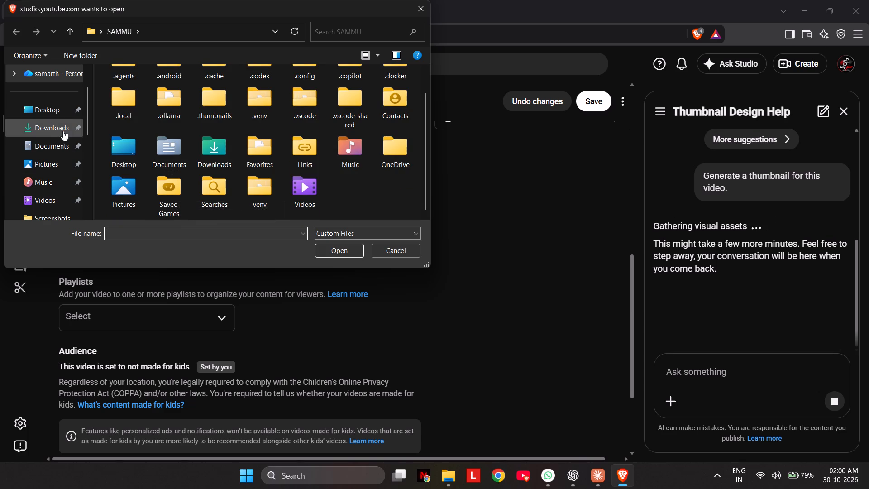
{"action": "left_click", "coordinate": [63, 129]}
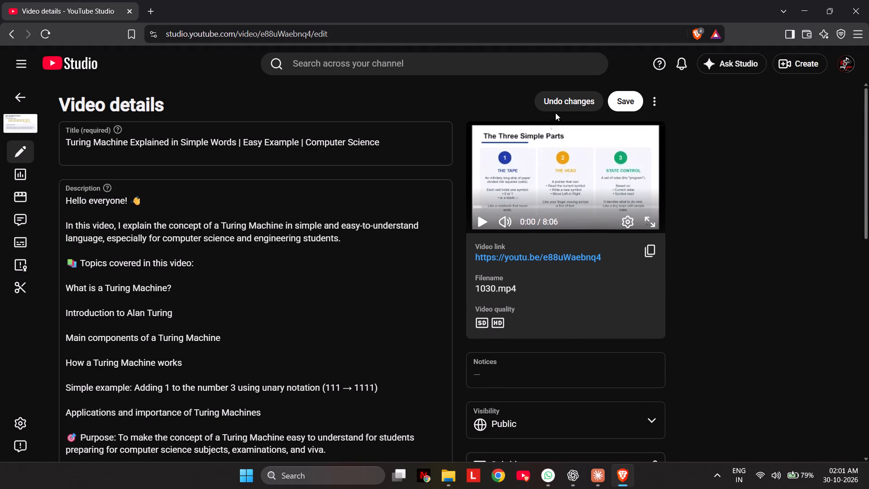
{"action": "left_click", "coordinate": [20, 101]}
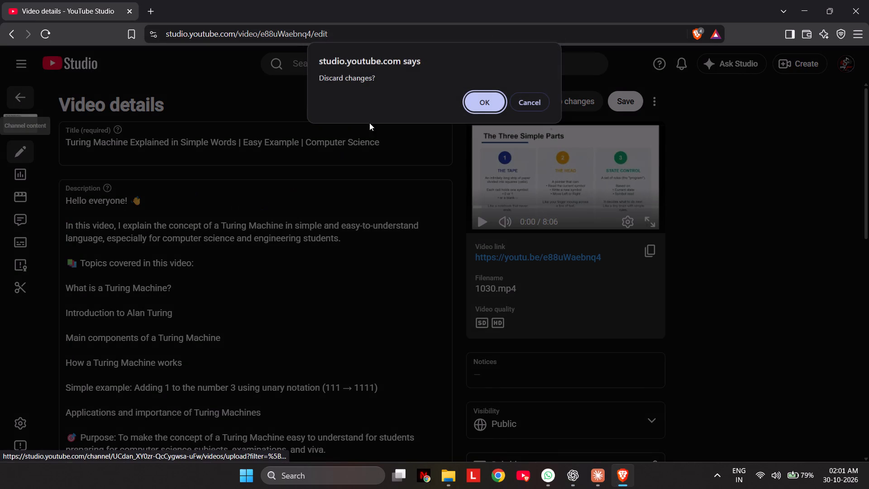
{"action": "left_click", "coordinate": [519, 100]}
{"action": "left_click", "coordinate": [628, 101]}
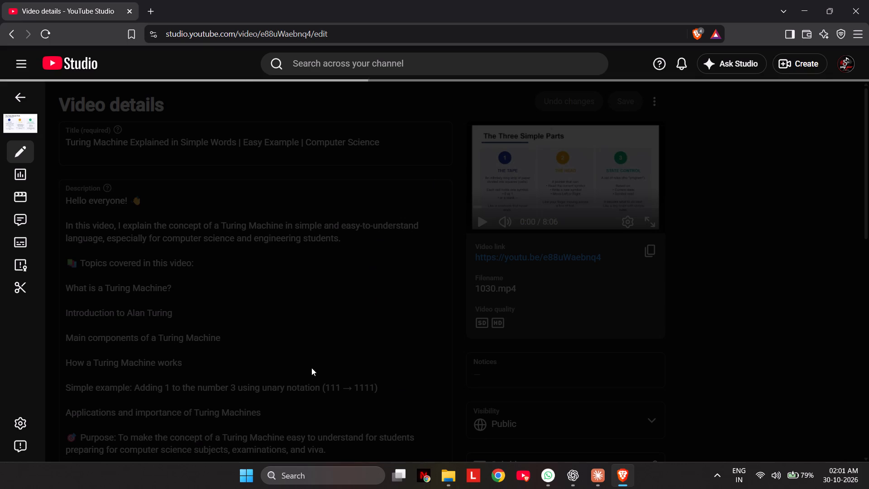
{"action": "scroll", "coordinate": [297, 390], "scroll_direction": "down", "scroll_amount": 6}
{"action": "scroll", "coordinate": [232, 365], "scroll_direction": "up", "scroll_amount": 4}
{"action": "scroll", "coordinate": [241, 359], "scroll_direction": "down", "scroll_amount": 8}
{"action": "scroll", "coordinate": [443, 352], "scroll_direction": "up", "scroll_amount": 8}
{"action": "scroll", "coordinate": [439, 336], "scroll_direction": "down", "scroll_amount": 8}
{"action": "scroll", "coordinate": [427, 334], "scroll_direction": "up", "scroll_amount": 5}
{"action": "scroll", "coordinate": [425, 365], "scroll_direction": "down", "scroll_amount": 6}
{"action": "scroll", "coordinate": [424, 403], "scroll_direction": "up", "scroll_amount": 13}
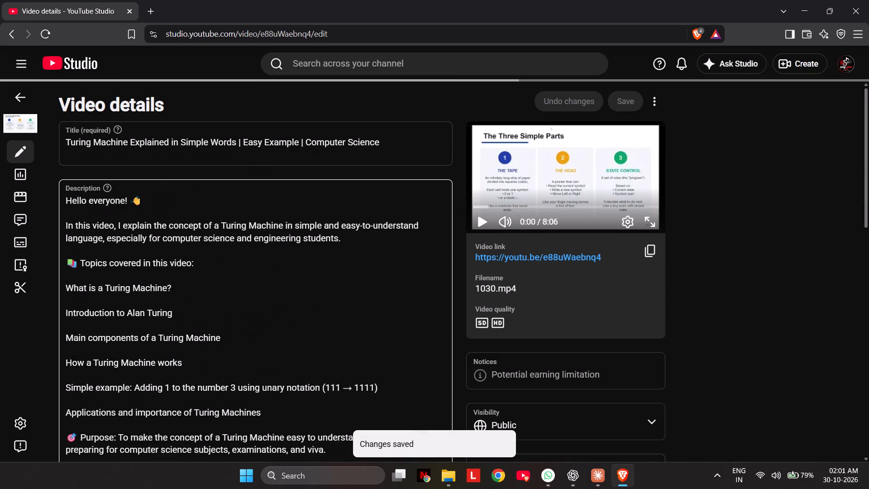
Return to the channel content list and open the details of the "Turing Machine Explained | Theory of Computation" video.
{"action": "left_click", "coordinate": [32, 101]}
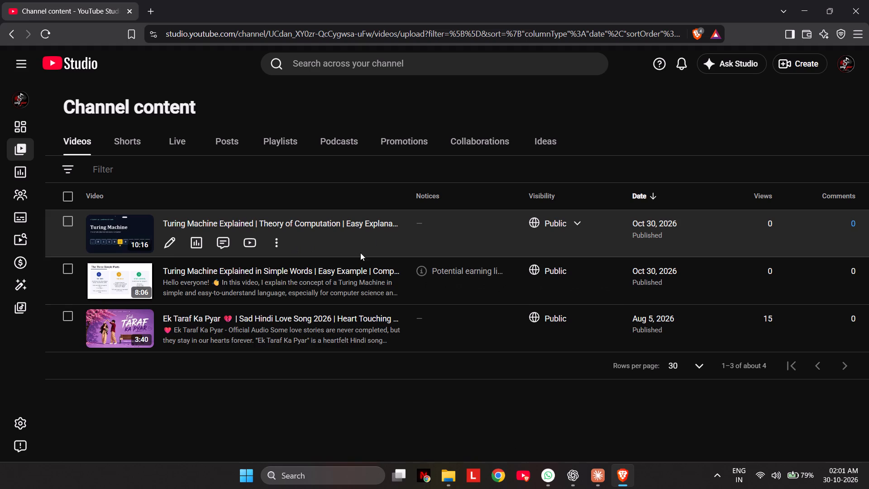
{"action": "left_click", "coordinate": [172, 246]}
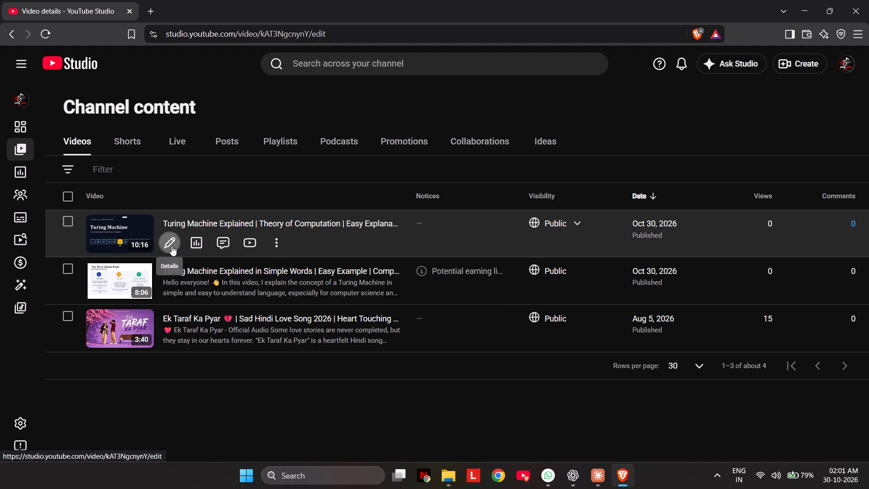
Upload "WhatsApp Image 2026-10-30 at 1.56.14 AM" from the Downloads folder as the video's thumbnail.
{"action": "scroll", "coordinate": [140, 329], "scroll_direction": "down", "scroll_amount": 7}
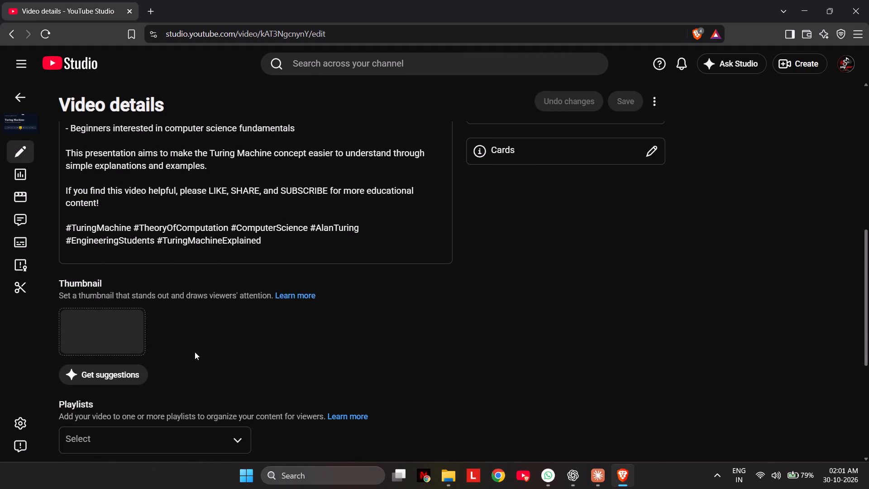
{"action": "scroll", "coordinate": [193, 352], "scroll_direction": "down", "scroll_amount": 2}
{"action": "left_click", "coordinate": [139, 203]}
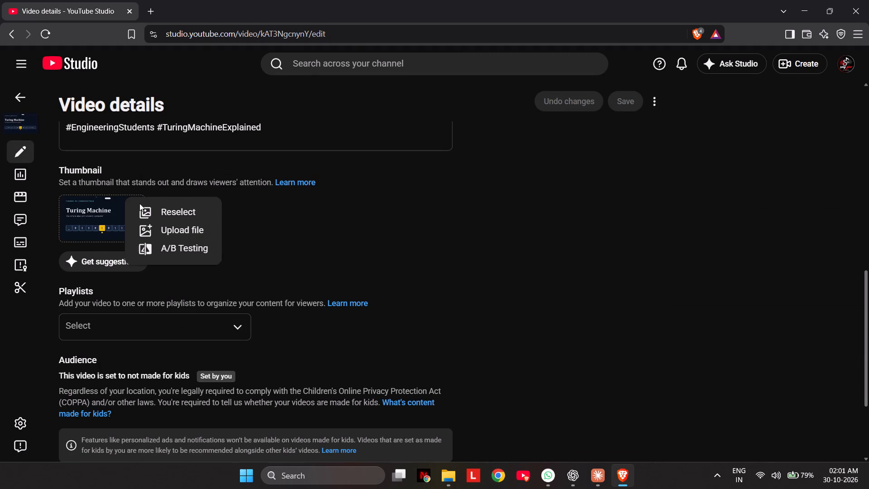
{"action": "left_click", "coordinate": [153, 231]}
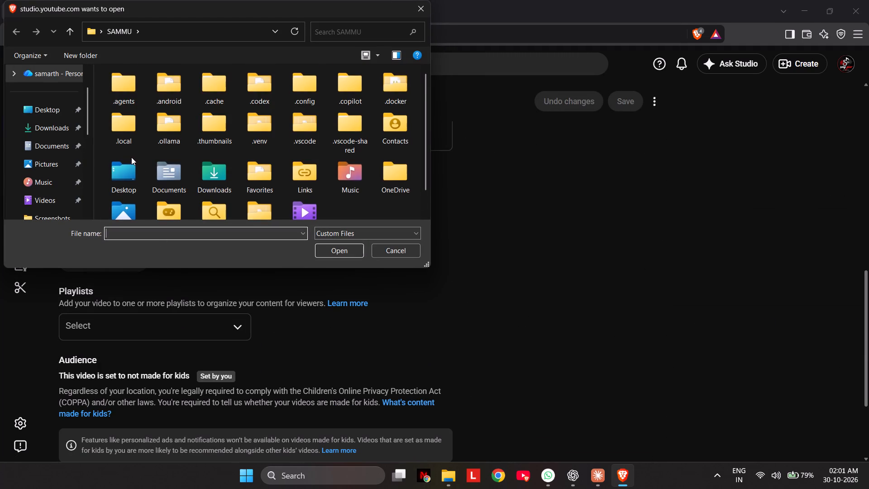
{"action": "scroll", "coordinate": [131, 157], "scroll_direction": "down", "scroll_amount": 8}
{"action": "scroll", "coordinate": [131, 157], "scroll_direction": "up", "scroll_amount": 2}
{"action": "left_click", "coordinate": [56, 122]}
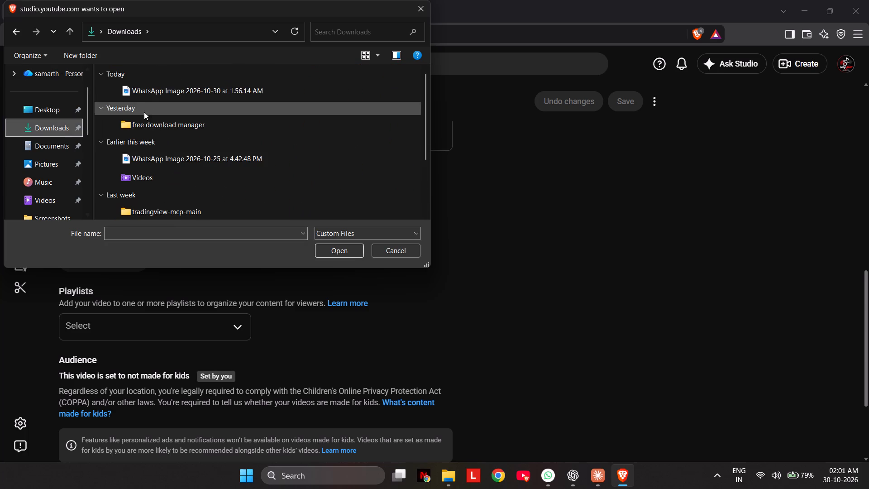
{"action": "left_click", "coordinate": [155, 99]}
{"action": "left_click", "coordinate": [320, 249]}
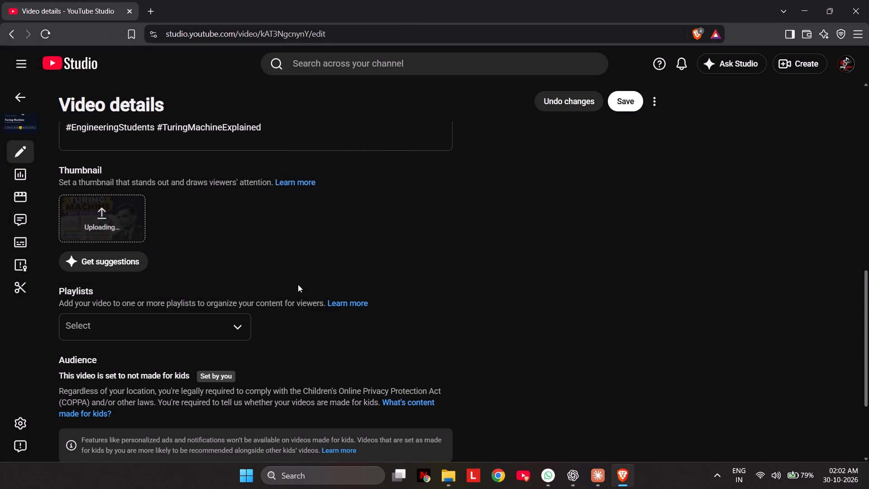
Save the video's changes with the new thumbnail.
{"action": "scroll", "coordinate": [333, 254], "scroll_direction": "up", "scroll_amount": 6}
{"action": "left_click", "coordinate": [630, 101]}
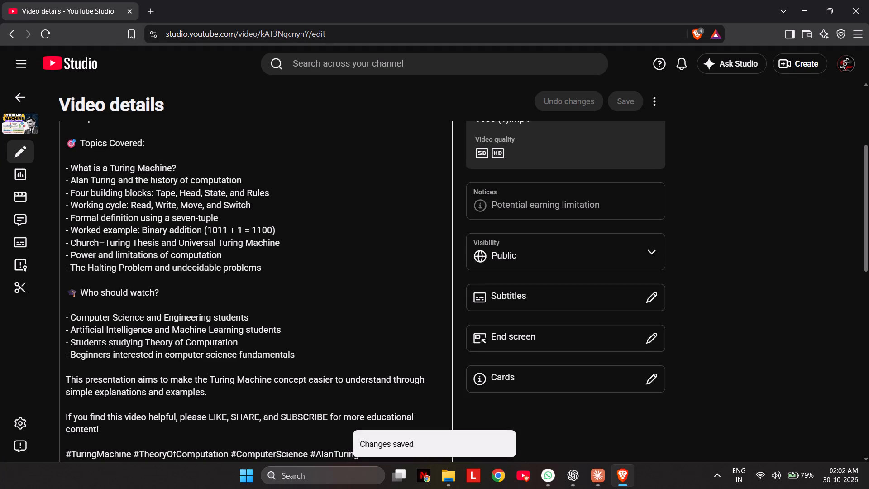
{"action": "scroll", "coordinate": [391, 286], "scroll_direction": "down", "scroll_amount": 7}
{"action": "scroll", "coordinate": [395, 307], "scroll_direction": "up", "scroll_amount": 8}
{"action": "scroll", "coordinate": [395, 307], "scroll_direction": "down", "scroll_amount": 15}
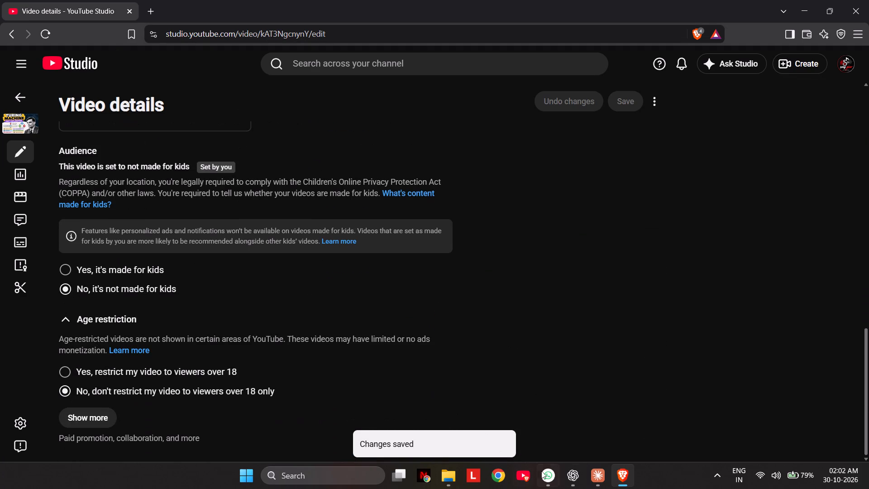
Return to the channel content list and open the details of "Turing Machine Explained in Simple Words".
{"action": "scroll", "coordinate": [115, 321], "scroll_direction": "down", "scroll_amount": 4}
{"action": "scroll", "coordinate": [334, 357], "scroll_direction": "down", "scroll_amount": 1}
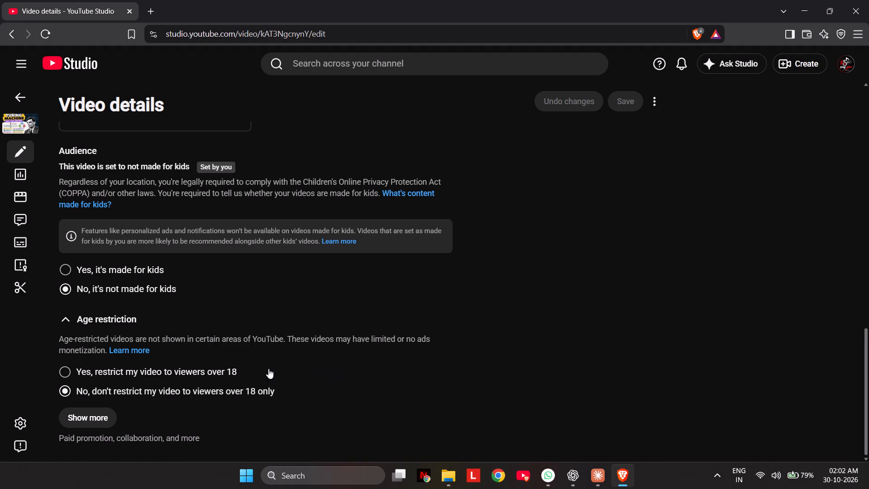
{"action": "scroll", "coordinate": [241, 336], "scroll_direction": "up", "scroll_amount": 4}
{"action": "scroll", "coordinate": [241, 336], "scroll_direction": "down", "scroll_amount": 8}
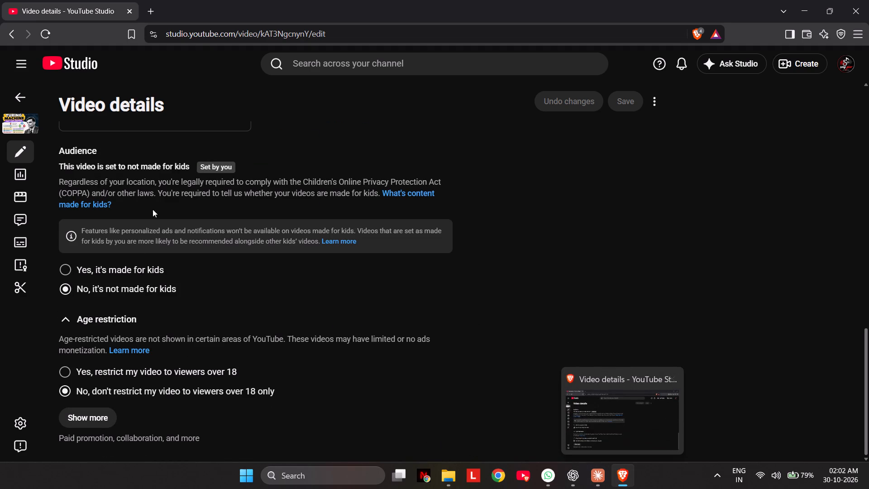
{"action": "left_click", "coordinate": [18, 96]}
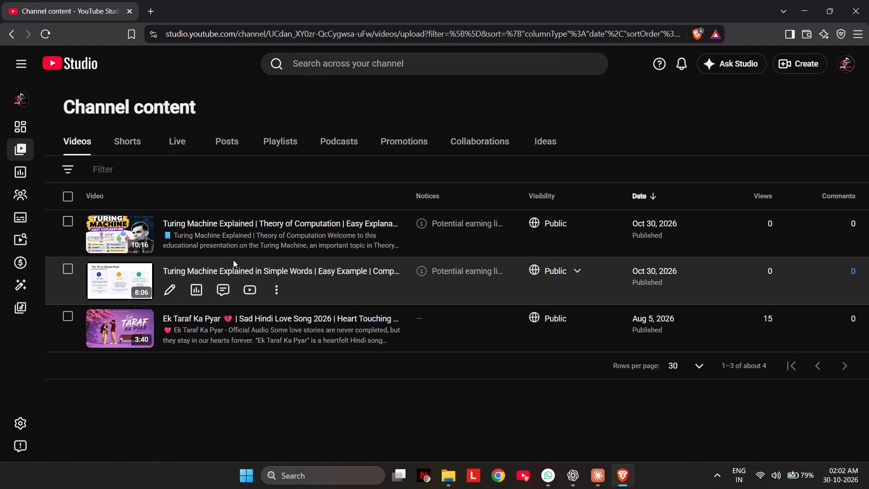
{"action": "left_click", "coordinate": [159, 285]}
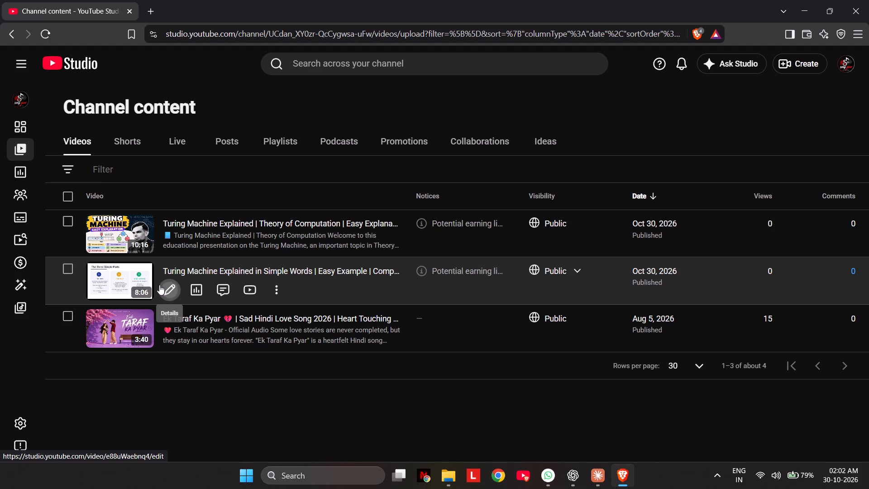
Reveal the additional video settings and declare that the video doesn't include paid promotion.
{"action": "scroll", "coordinate": [220, 238], "scroll_direction": "down", "scroll_amount": 11}
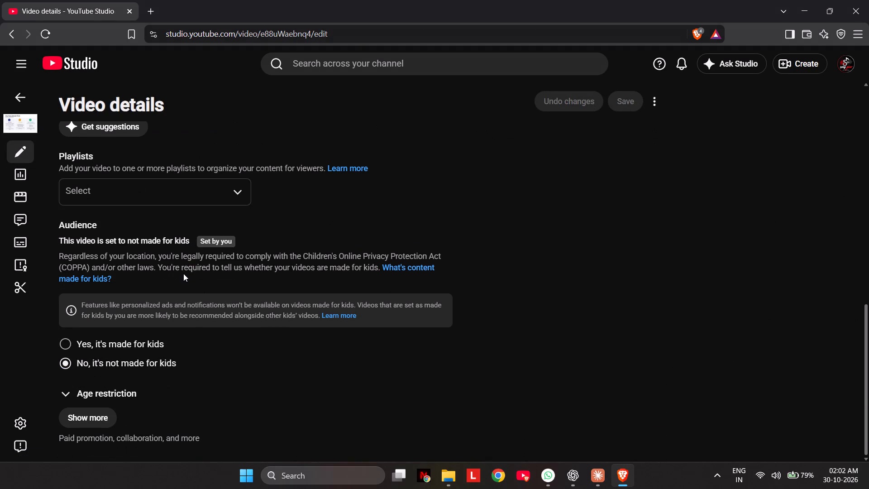
{"action": "scroll", "coordinate": [183, 273], "scroll_direction": "down", "scroll_amount": 2}
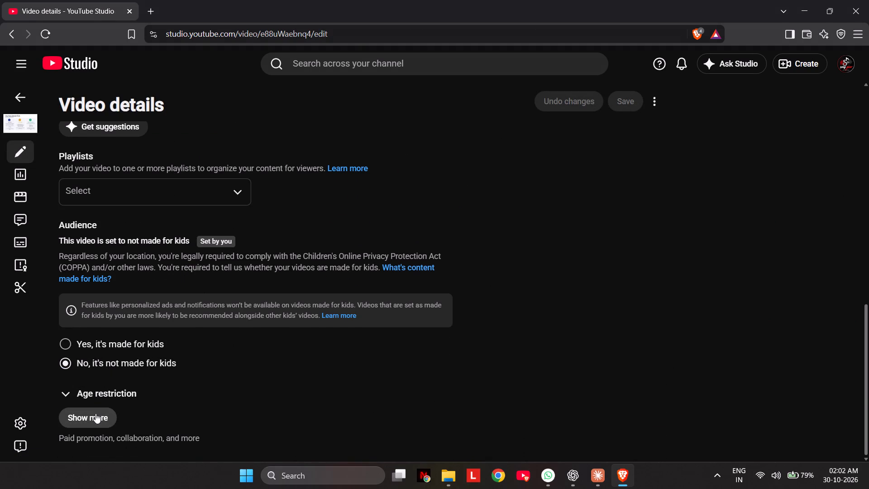
{"action": "left_click", "coordinate": [95, 413]}
{"action": "scroll", "coordinate": [101, 402], "scroll_direction": "down", "scroll_amount": 3}
{"action": "left_click", "coordinate": [60, 354]}
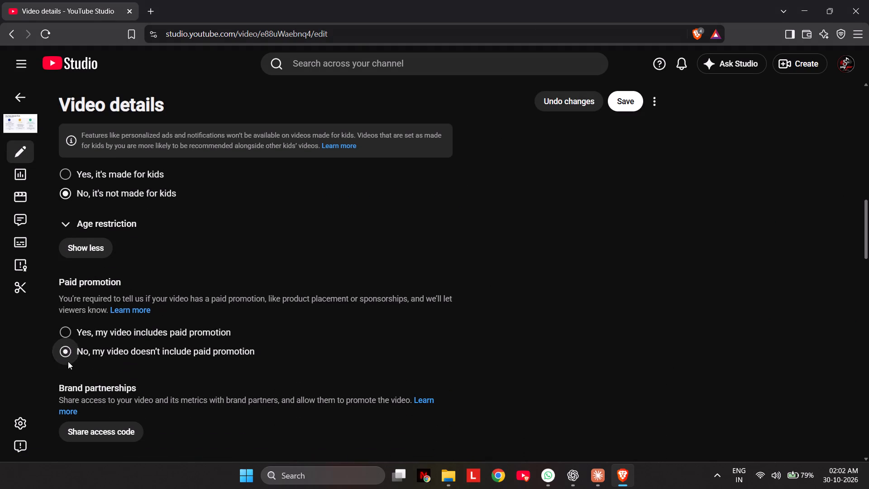
Expand the video's age restriction options.
{"action": "scroll", "coordinate": [72, 369], "scroll_direction": "down", "scroll_amount": 1}
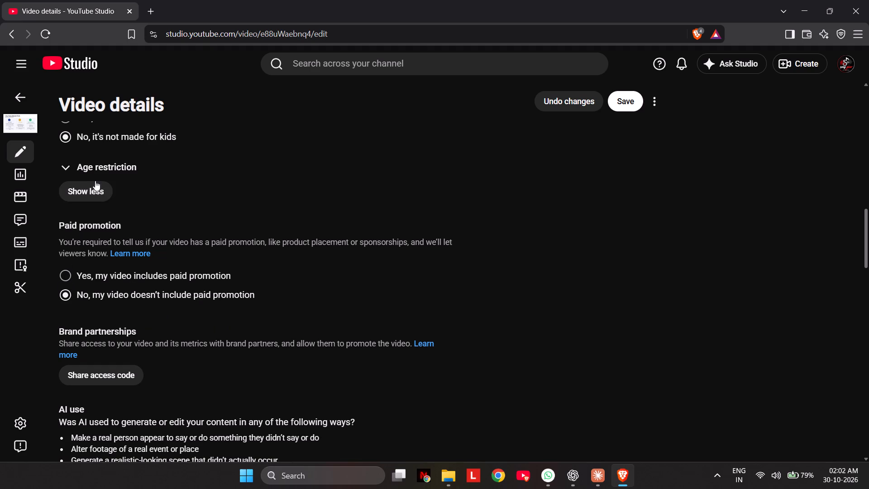
{"action": "left_click", "coordinate": [66, 168]}
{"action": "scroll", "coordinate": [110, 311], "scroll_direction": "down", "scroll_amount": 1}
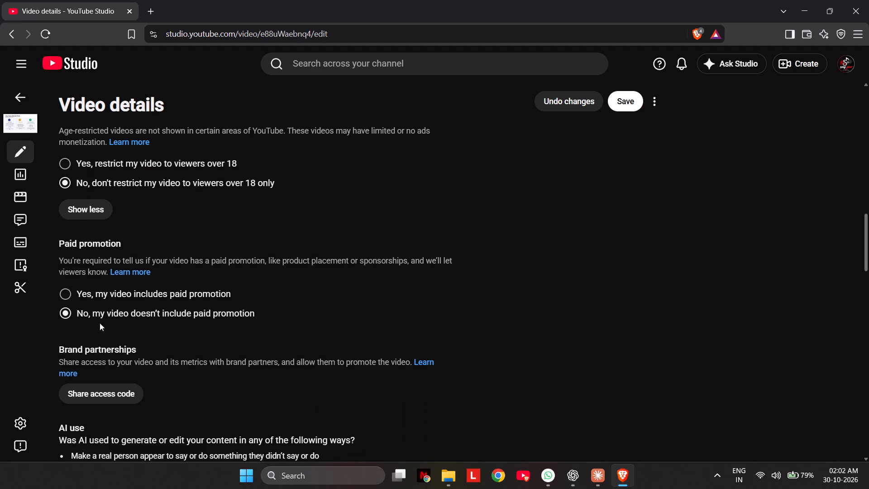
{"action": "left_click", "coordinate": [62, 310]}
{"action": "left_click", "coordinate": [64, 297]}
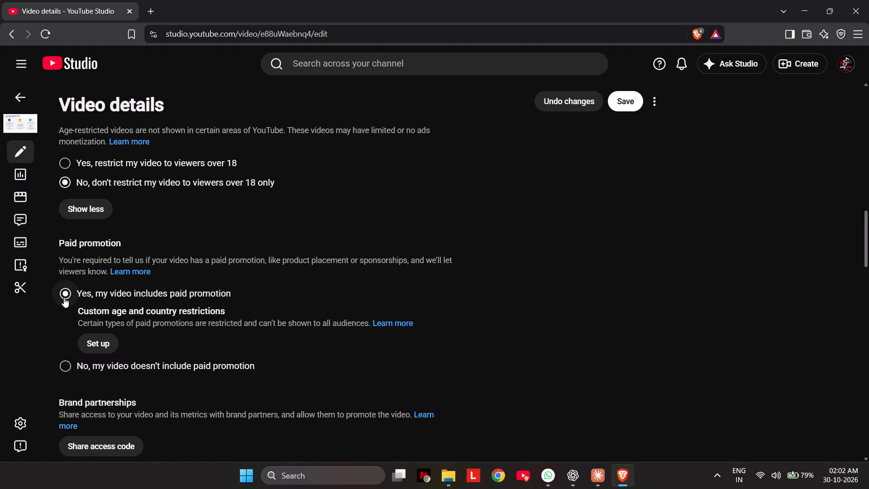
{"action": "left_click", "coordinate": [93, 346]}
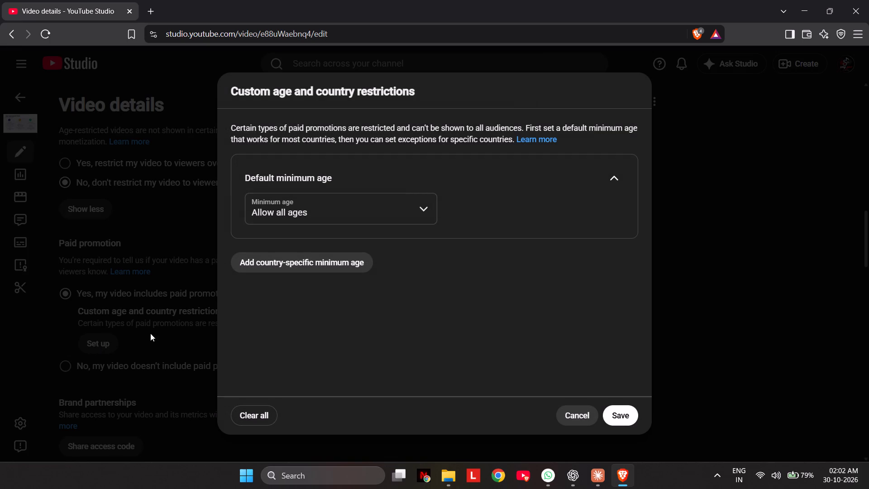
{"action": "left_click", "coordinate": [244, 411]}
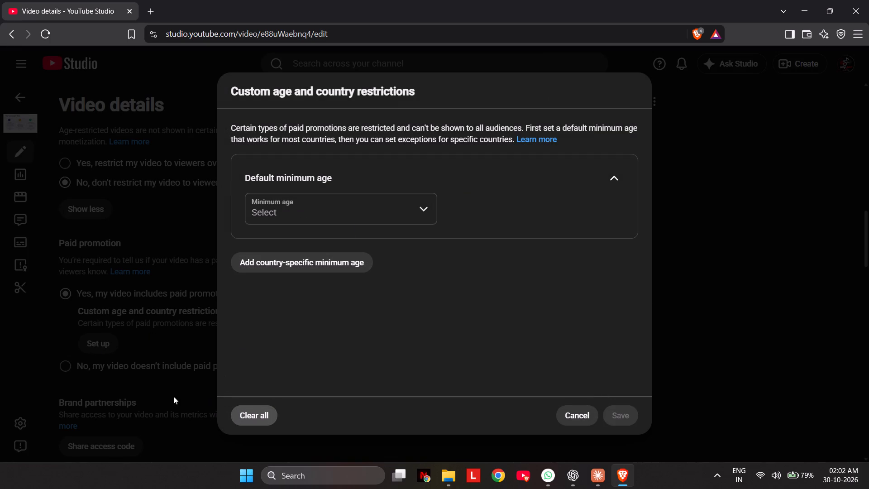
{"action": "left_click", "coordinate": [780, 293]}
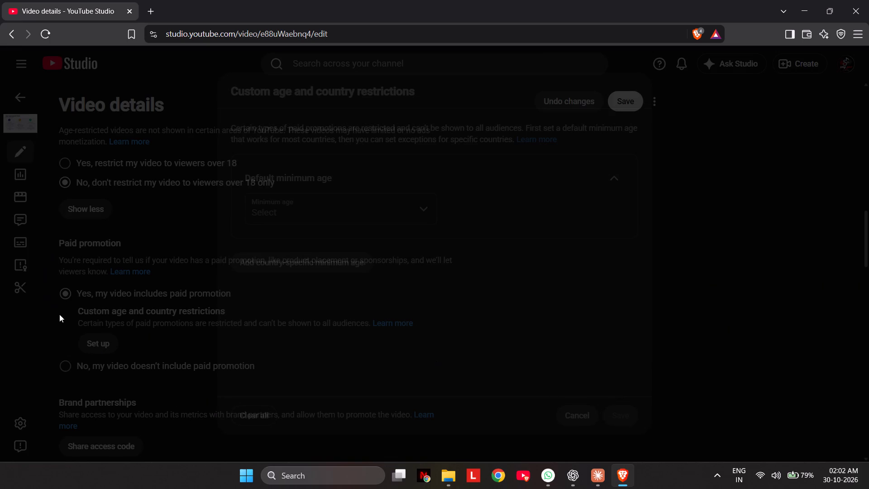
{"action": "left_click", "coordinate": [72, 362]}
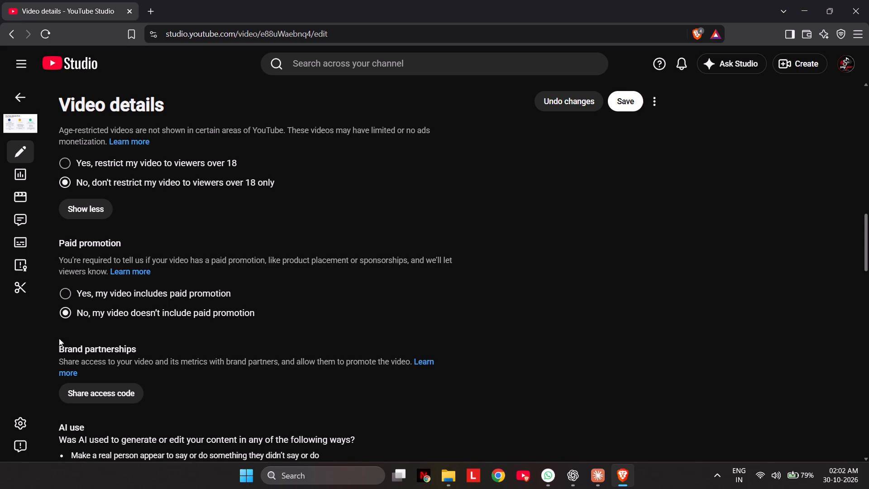
{"action": "scroll", "coordinate": [74, 341], "scroll_direction": "down", "scroll_amount": 3}
{"action": "scroll", "coordinate": [86, 268], "scroll_direction": "down", "scroll_amount": 2}
{"action": "scroll", "coordinate": [86, 268], "scroll_direction": "up", "scroll_amount": 1}
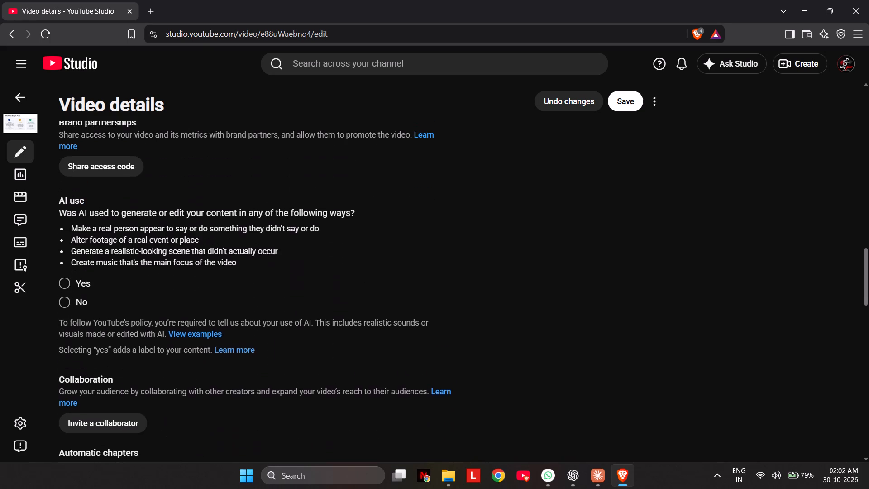
{"action": "scroll", "coordinate": [86, 268], "scroll_direction": "up", "scroll_amount": 1}
{"action": "scroll", "coordinate": [83, 245], "scroll_direction": "down", "scroll_amount": 1}
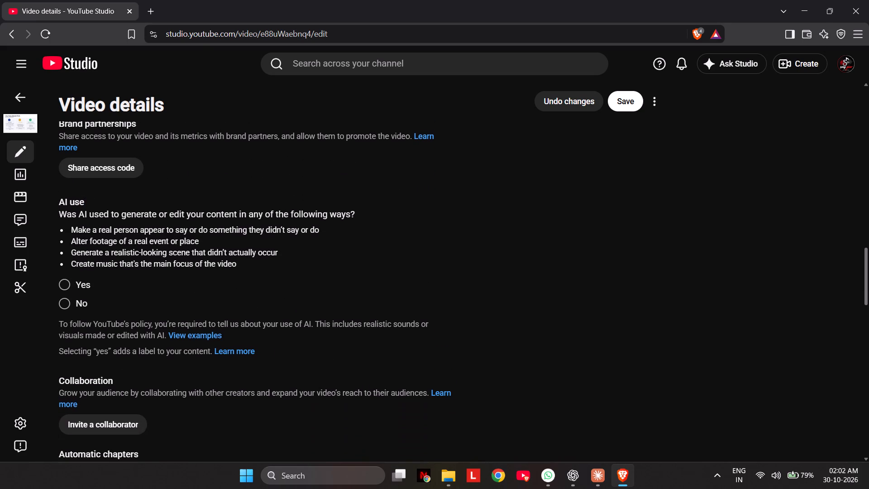
{"action": "scroll", "coordinate": [82, 253], "scroll_direction": "down", "scroll_amount": 3}
{"action": "scroll", "coordinate": [91, 251], "scroll_direction": "up", "scroll_amount": 1}
{"action": "scroll", "coordinate": [91, 251], "scroll_direction": "down", "scroll_amount": 6}
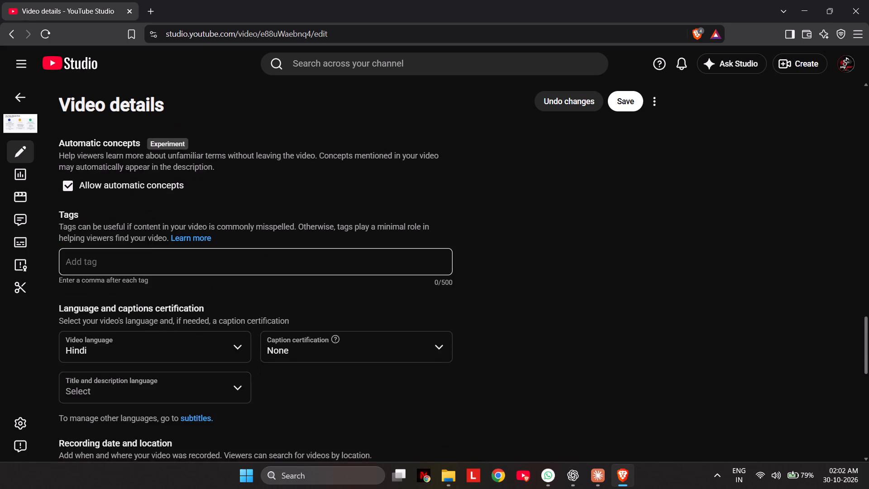
{"action": "scroll", "coordinate": [97, 259], "scroll_direction": "down", "scroll_amount": 6}
{"action": "scroll", "coordinate": [124, 303], "scroll_direction": "up", "scroll_amount": 7}
{"action": "scroll", "coordinate": [124, 303], "scroll_direction": "down", "scroll_amount": 2}
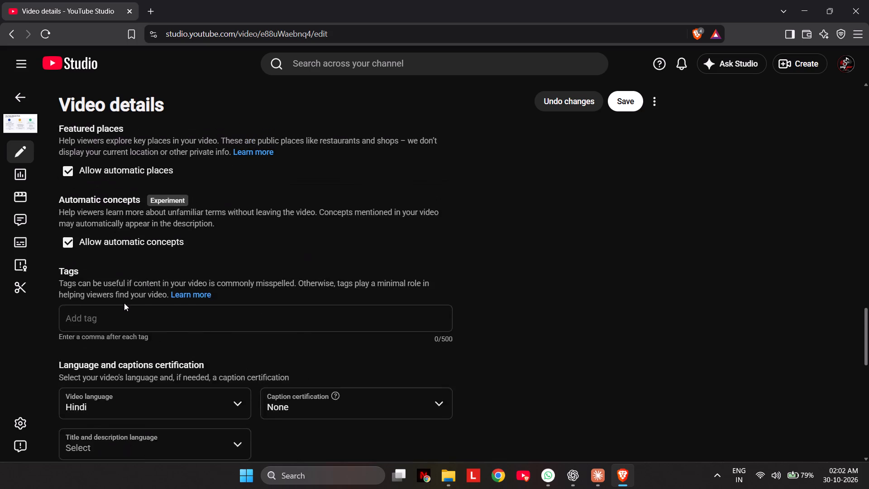
{"action": "scroll", "coordinate": [124, 303], "scroll_direction": "down", "scroll_amount": 4}
{"action": "scroll", "coordinate": [122, 305], "scroll_direction": "up", "scroll_amount": 2}
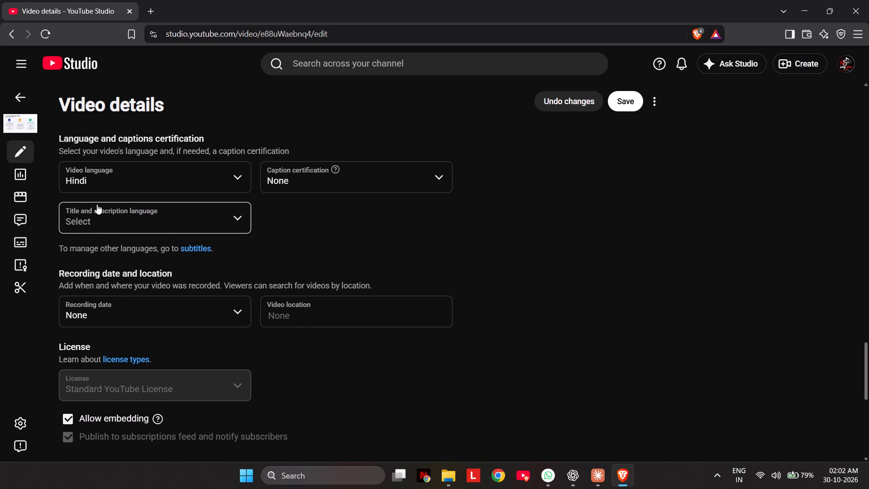
{"action": "left_click", "coordinate": [119, 179]}
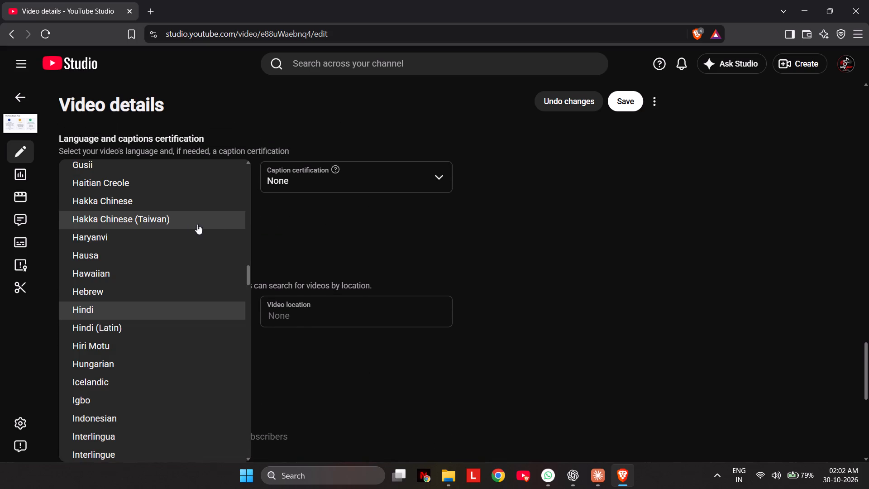
{"action": "left_click", "coordinate": [517, 213]}
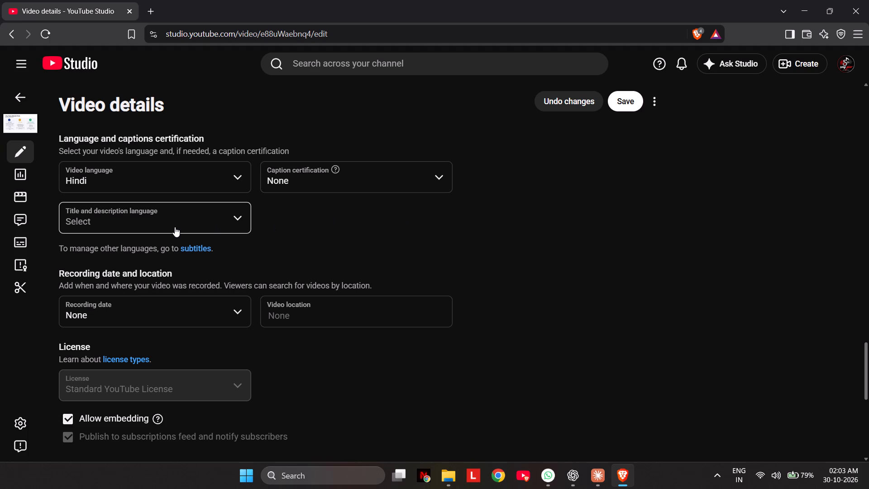
{"action": "scroll", "coordinate": [162, 488], "scroll_direction": "down", "scroll_amount": 5}
{"action": "scroll", "coordinate": [137, 394], "scroll_direction": "down", "scroll_amount": 8}
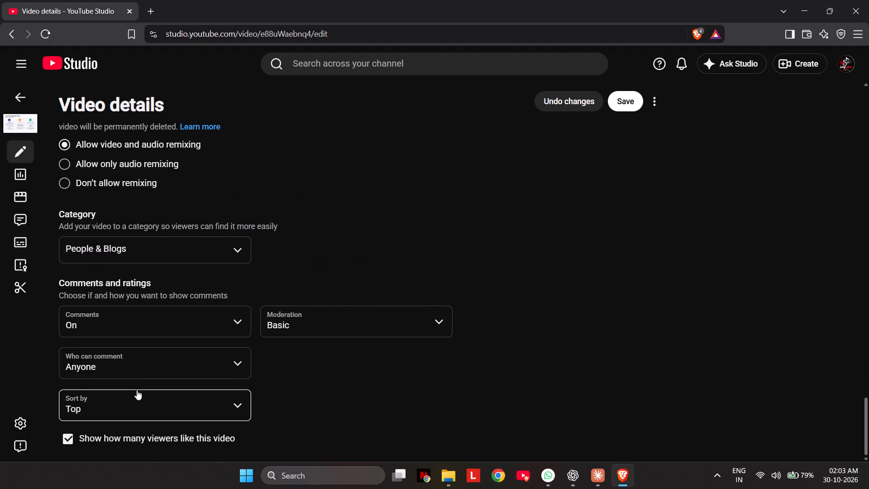
{"action": "scroll", "coordinate": [137, 390], "scroll_direction": "down", "scroll_amount": 6}
{"action": "scroll", "coordinate": [450, 377], "scroll_direction": "up", "scroll_amount": 6}
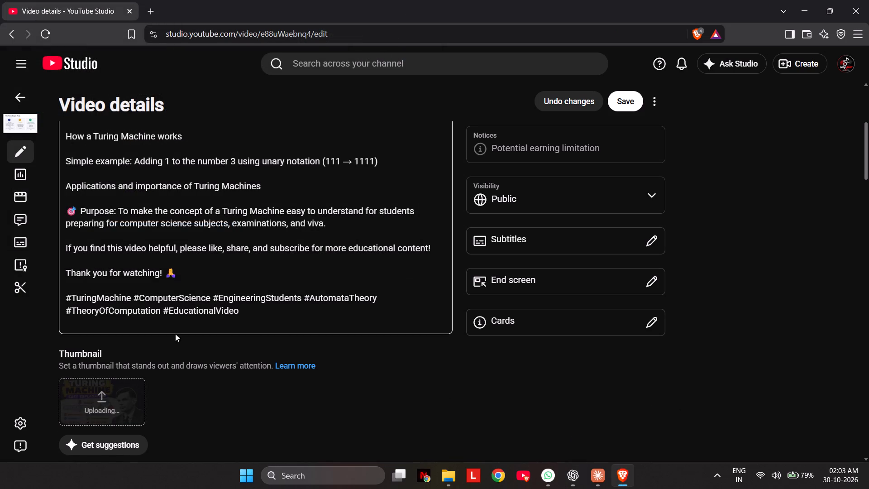
Replace the video's thumbnail with the image 6cb521a9-6dd3-4666-8b91-932d4130157e from Downloads.
{"action": "left_click", "coordinate": [103, 401]}
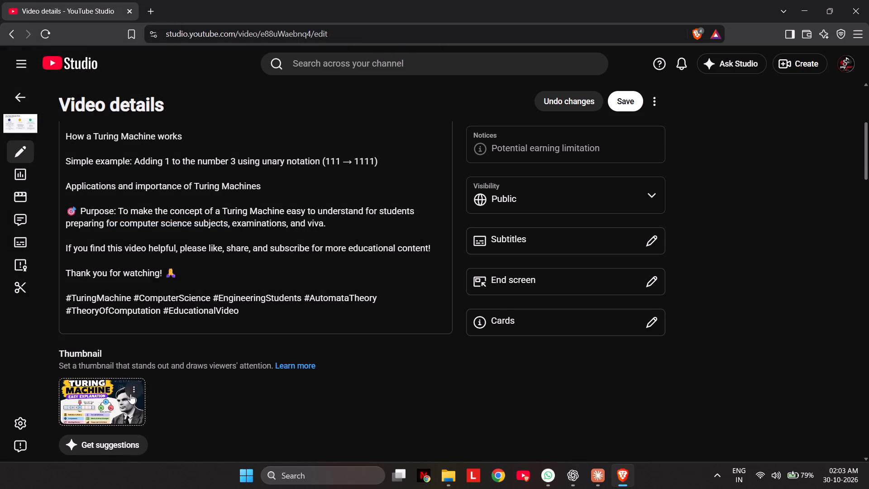
{"action": "left_click", "coordinate": [131, 393]}
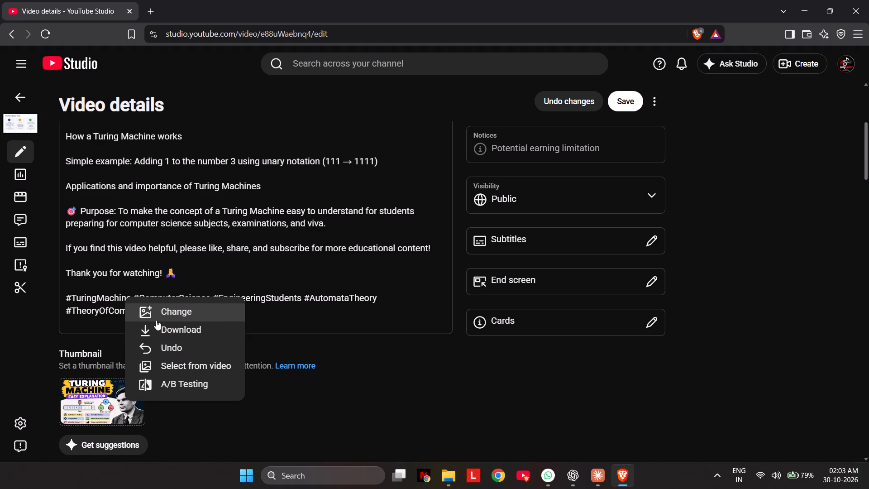
{"action": "left_click", "coordinate": [156, 320]}
{"action": "left_click", "coordinate": [133, 114]}
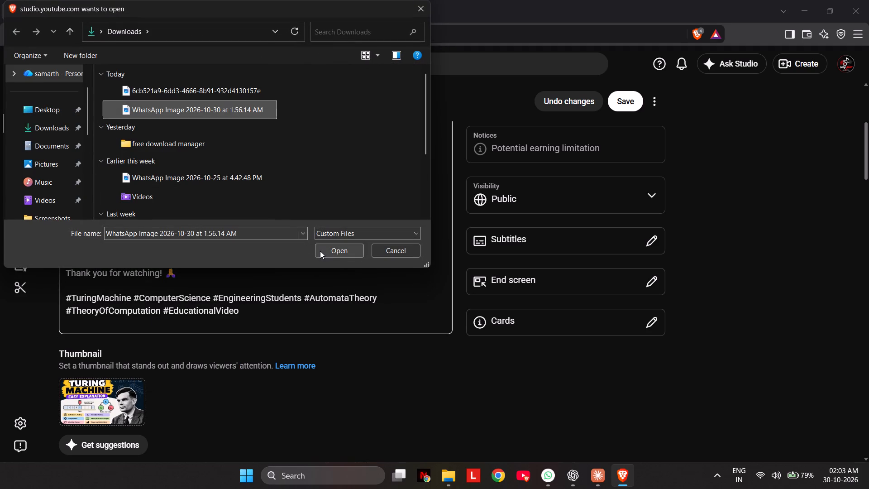
{"action": "left_click", "coordinate": [195, 96]}
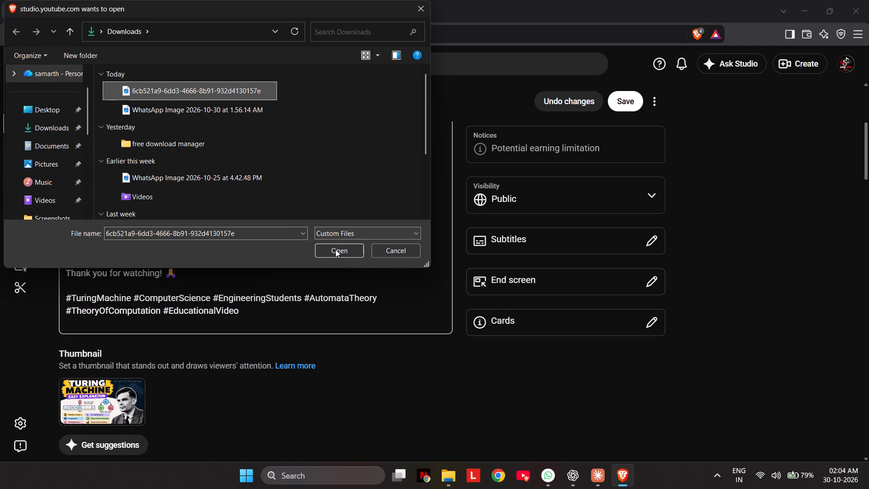
{"action": "left_click", "coordinate": [336, 250]}
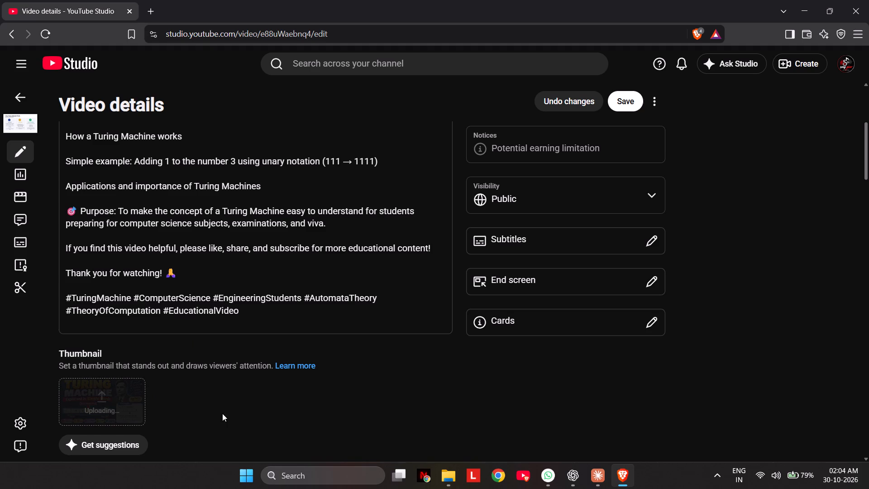
Save the changes to the video's details and look over the updated page.
{"action": "left_click", "coordinate": [618, 95]}
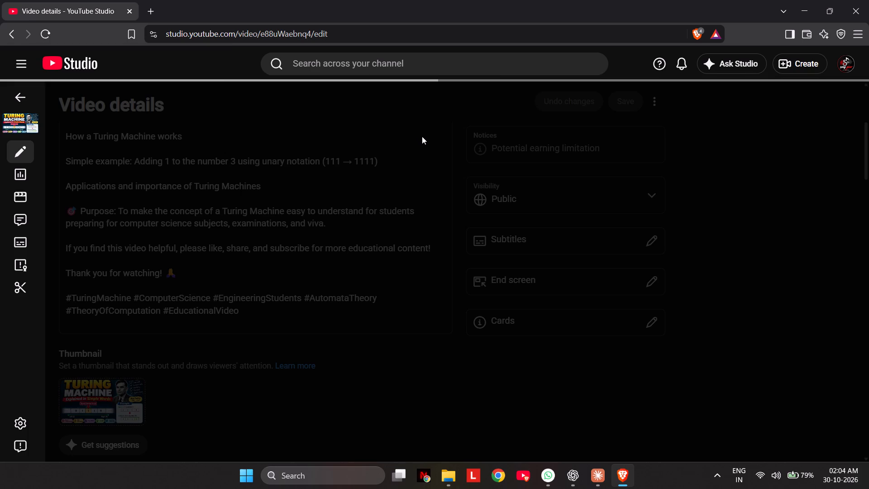
{"action": "scroll", "coordinate": [454, 231], "scroll_direction": "down", "scroll_amount": 3}
{"action": "scroll", "coordinate": [470, 235], "scroll_direction": "up", "scroll_amount": 7}
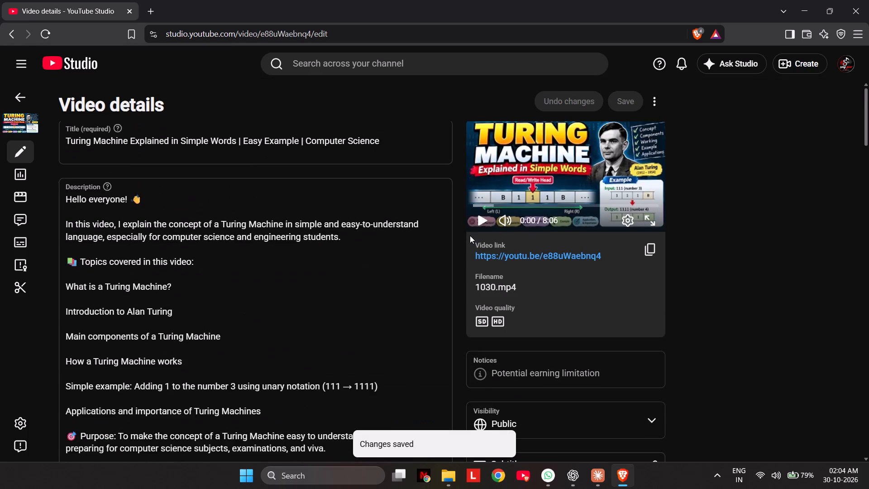
{"action": "scroll", "coordinate": [471, 235], "scroll_direction": "up", "scroll_amount": 1}
{"action": "scroll", "coordinate": [470, 237], "scroll_direction": "down", "scroll_amount": 3}
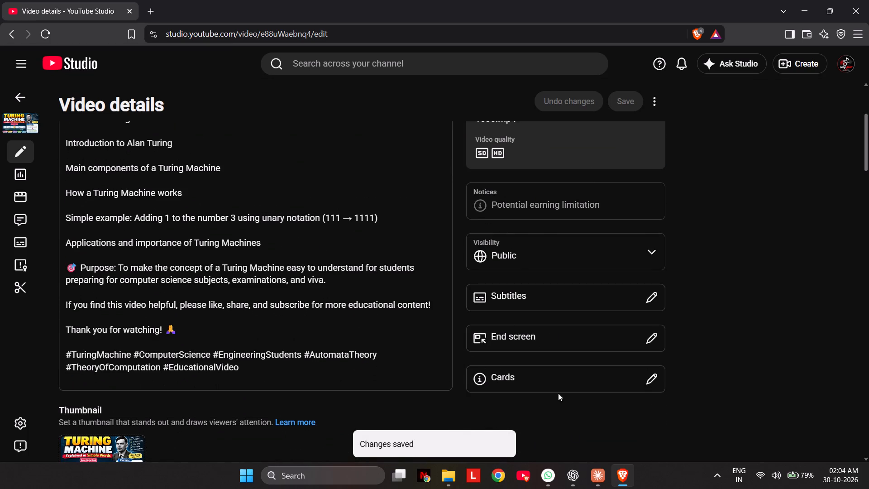
Return to the channel content list and open the details of the "Ek Taraf Ka Pyar" song video.
{"action": "left_click", "coordinate": [11, 35]}
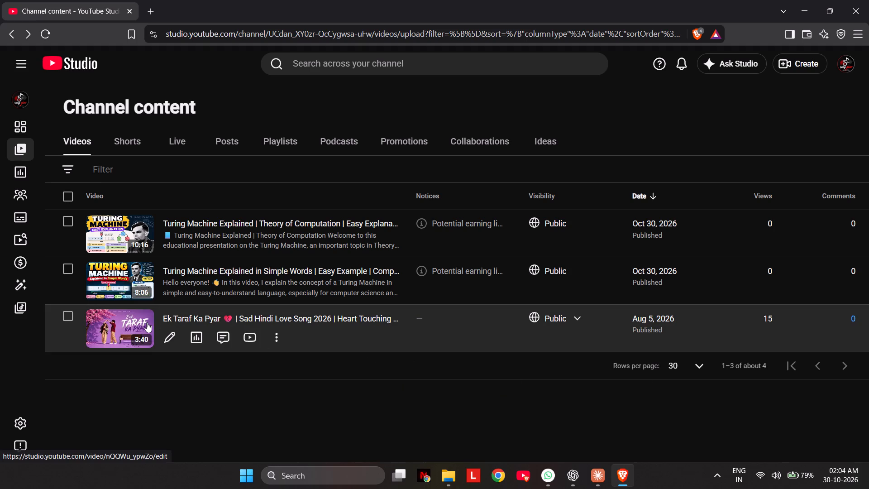
{"action": "left_click", "coordinate": [135, 322]}
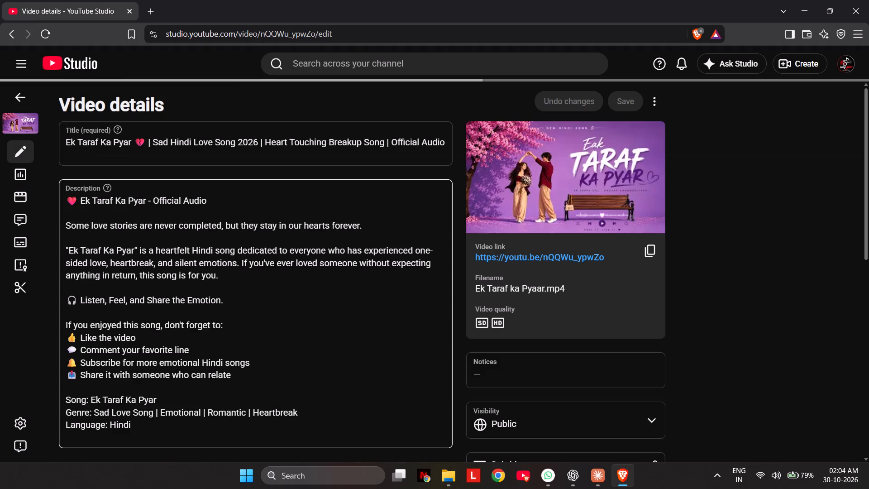
{"action": "scroll", "coordinate": [544, 211], "scroll_direction": "down", "scroll_amount": 4}
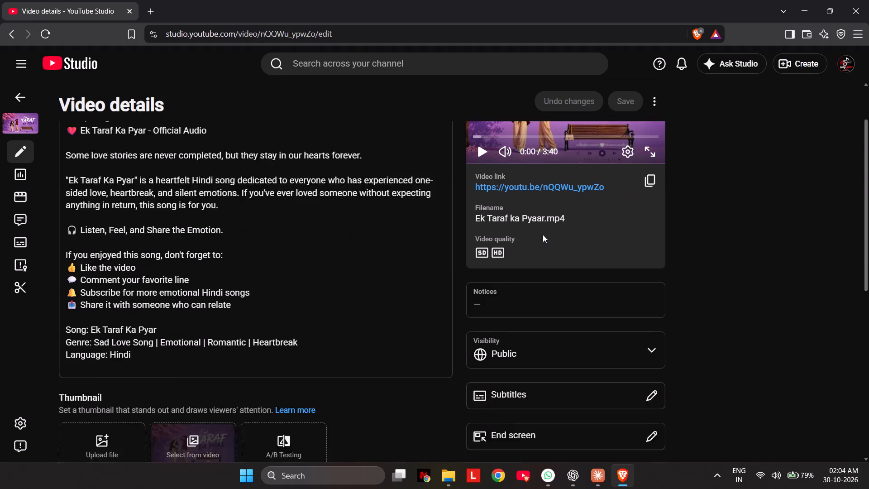
{"action": "scroll", "coordinate": [543, 235], "scroll_direction": "up", "scroll_amount": 5}
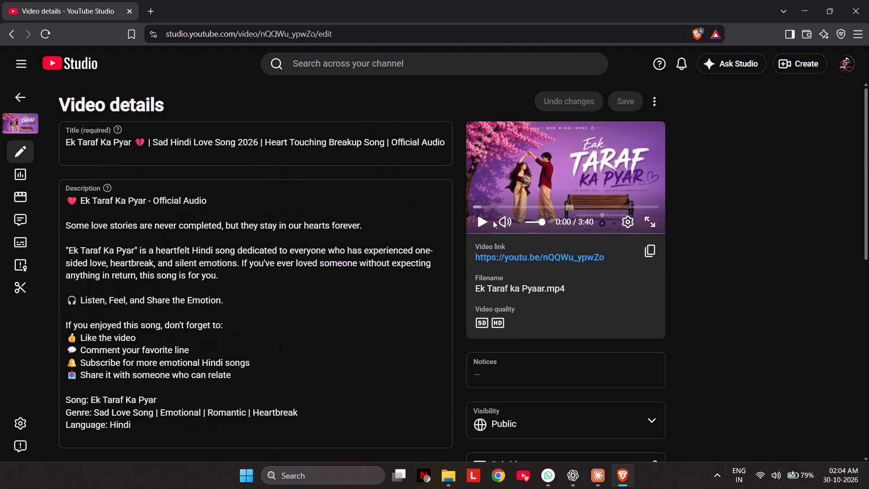
Play the song video's preview and skip ahead to about 1:15, then to about 1:57.
{"action": "left_click", "coordinate": [480, 221]}
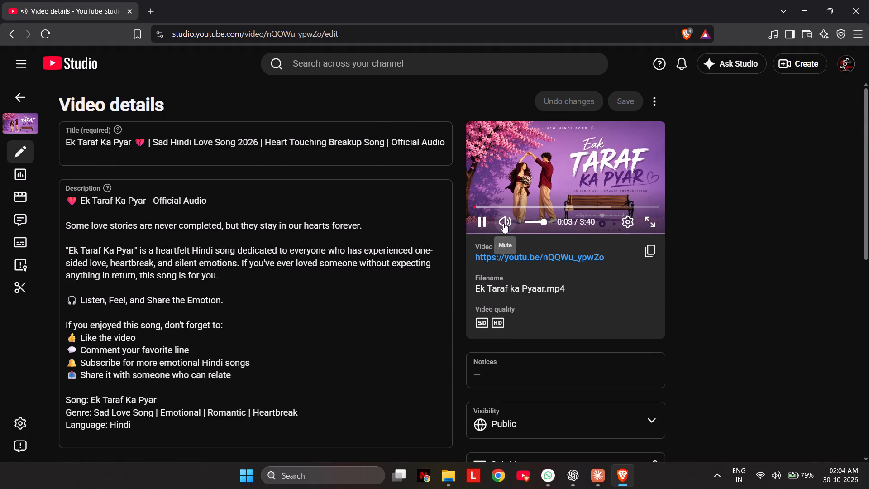
{"action": "left_click", "coordinate": [534, 205]}
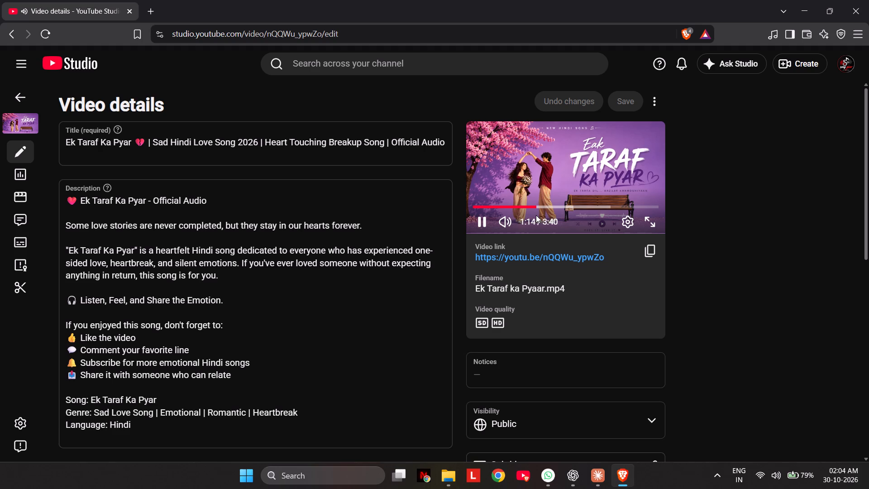
{"action": "left_click", "coordinate": [573, 202]}
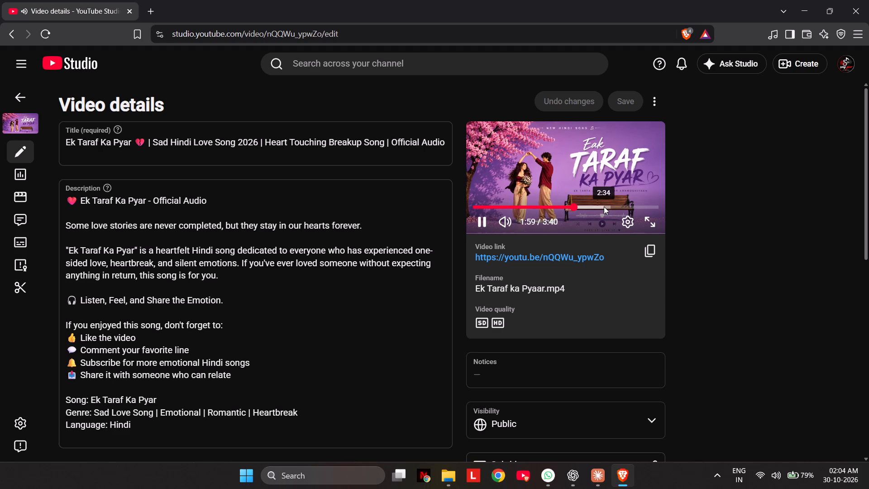
Examine the song video's details, including its description, thumbnail, playlist, audience, visibility and end screen settings.
{"action": "scroll", "coordinate": [608, 206], "scroll_direction": "down", "scroll_amount": 8}
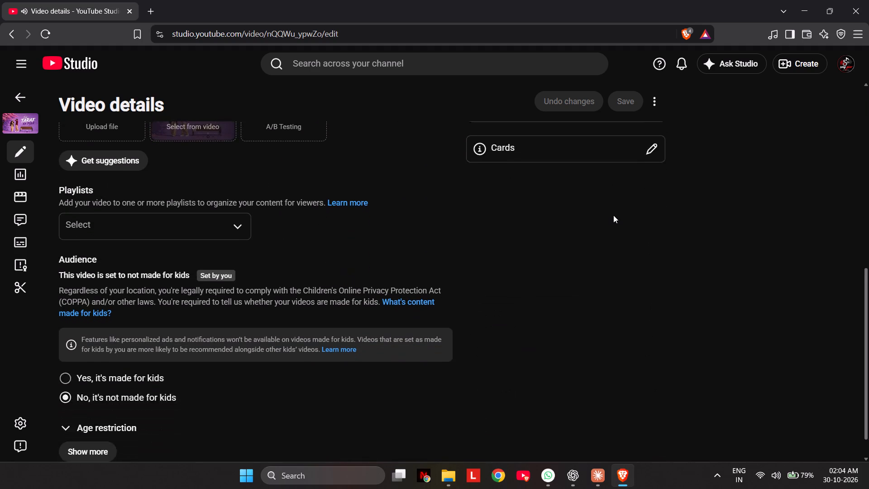
{"action": "scroll", "coordinate": [612, 223], "scroll_direction": "down", "scroll_amount": 5}
{"action": "scroll", "coordinate": [611, 230], "scroll_direction": "up", "scroll_amount": 4}
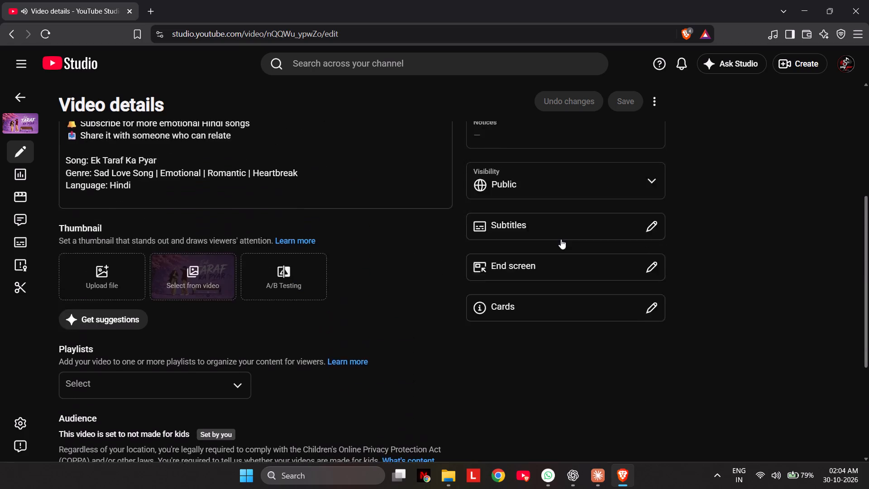
{"action": "scroll", "coordinate": [561, 239], "scroll_direction": "up", "scroll_amount": 3}
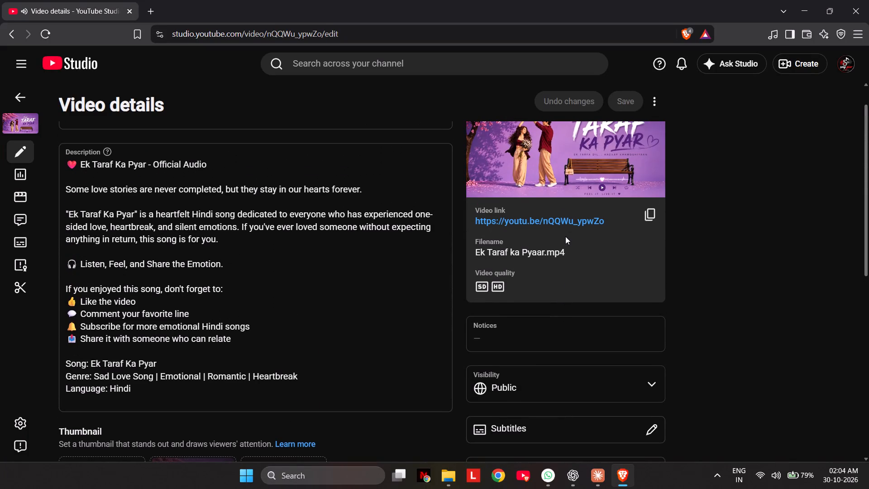
{"action": "scroll", "coordinate": [565, 236], "scroll_direction": "up", "scroll_amount": 1}
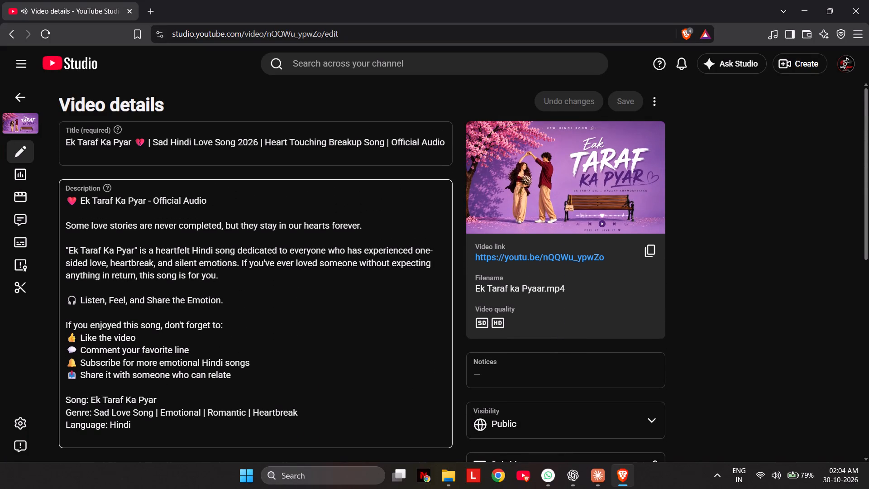
{"action": "scroll", "coordinate": [226, 377], "scroll_direction": "down", "scroll_amount": 1}
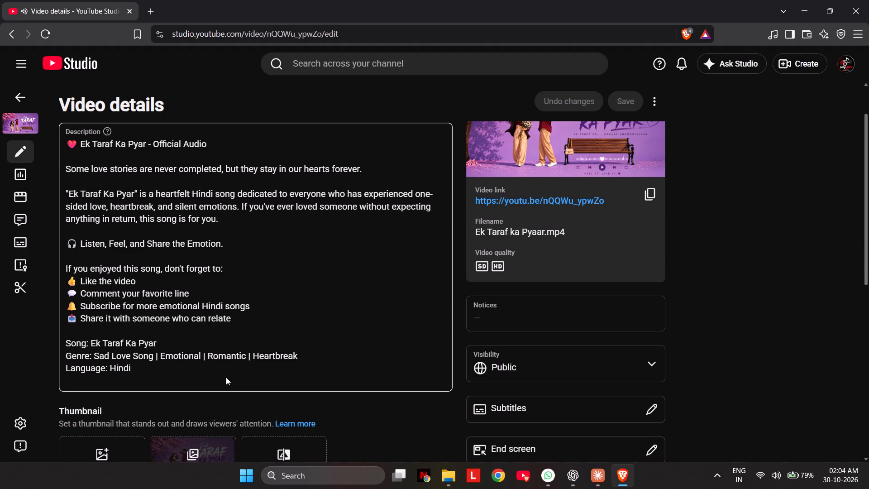
{"action": "scroll", "coordinate": [226, 377], "scroll_direction": "up", "scroll_amount": 1}
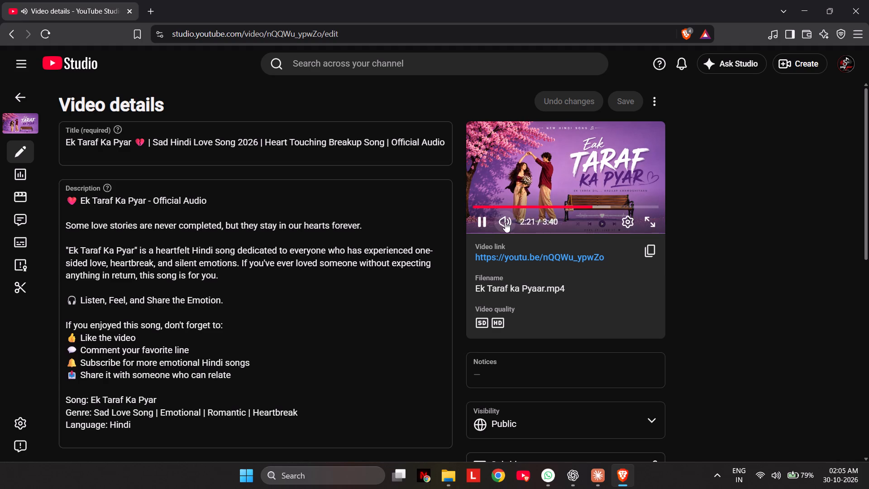
Pause the song video's preview.
{"action": "left_click", "coordinate": [488, 221]}
{"action": "left_click", "coordinate": [499, 322]}
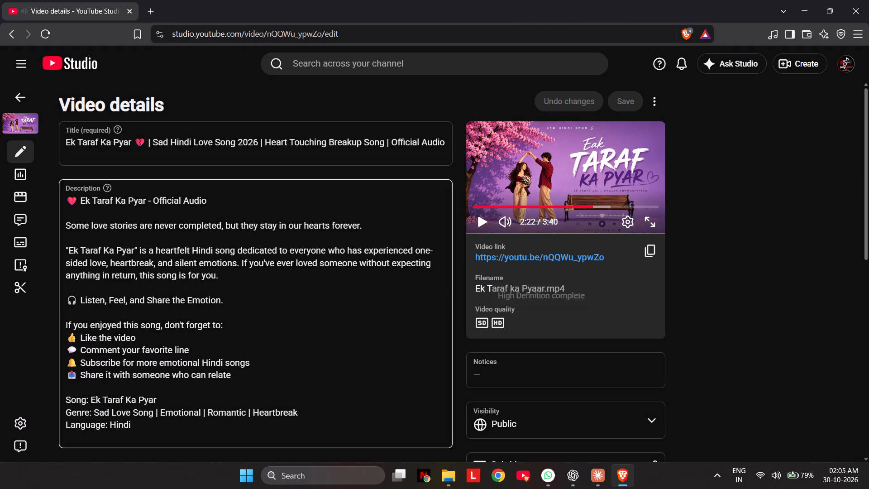
Leave the song video's details by going back through the previously visited YouTube Studio pages.
{"action": "left_click", "coordinate": [10, 24]}
{"action": "left_click", "coordinate": [10, 29]}
{"action": "left_click", "coordinate": [11, 32]}
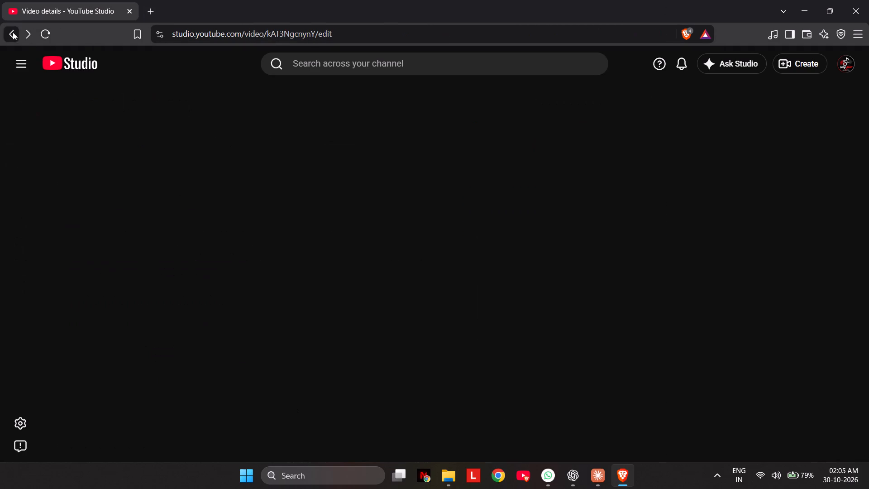
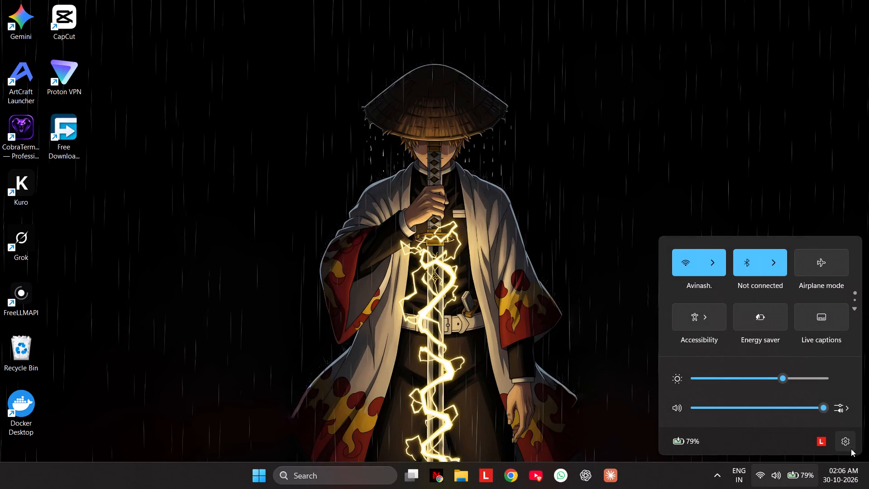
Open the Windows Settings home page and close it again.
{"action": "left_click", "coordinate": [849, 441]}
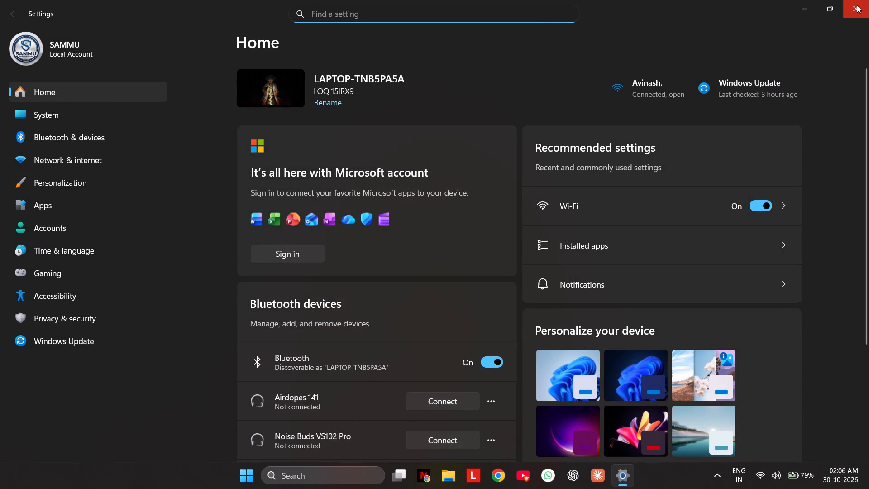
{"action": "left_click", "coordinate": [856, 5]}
Bring up the computer's power options to shut it down.
{"action": "left_click", "coordinate": [271, 478]}
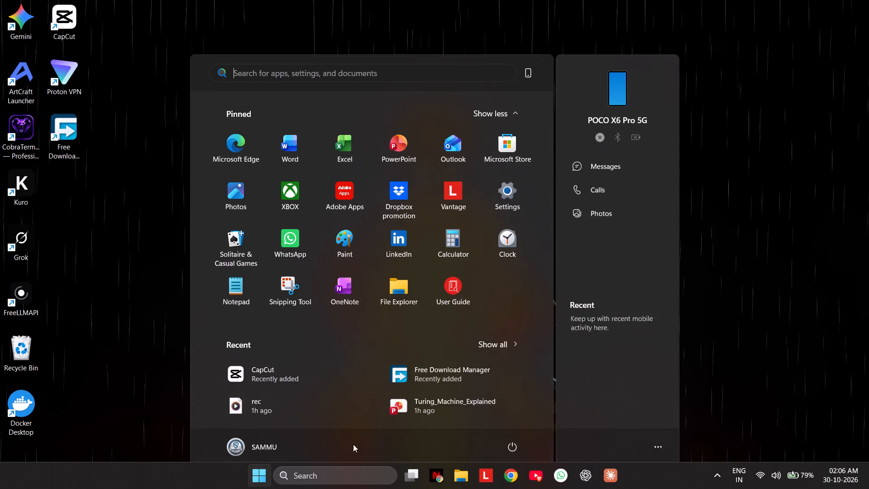
{"action": "left_click", "coordinate": [505, 431]}
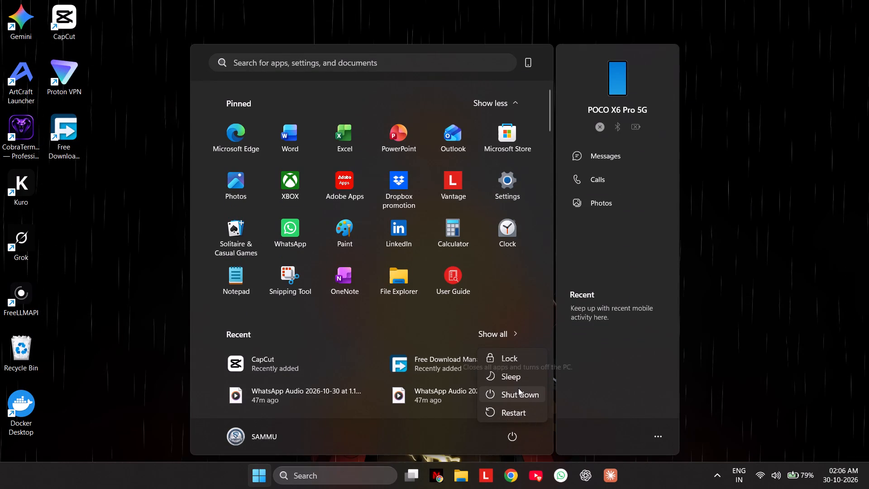